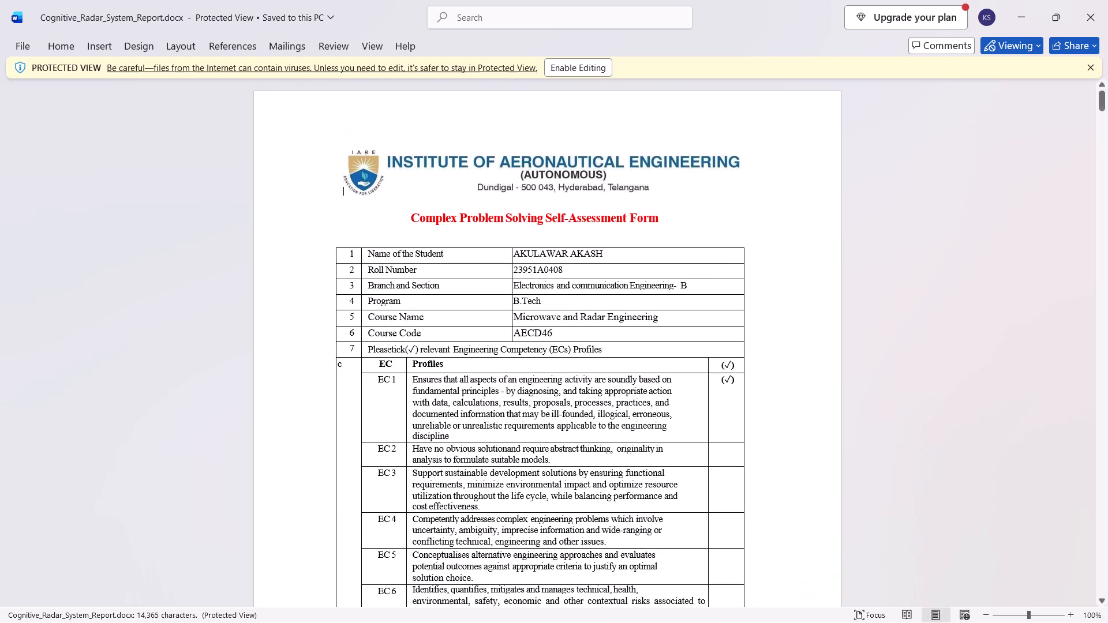
{"action": "left_click", "coordinate": [574, 63]}
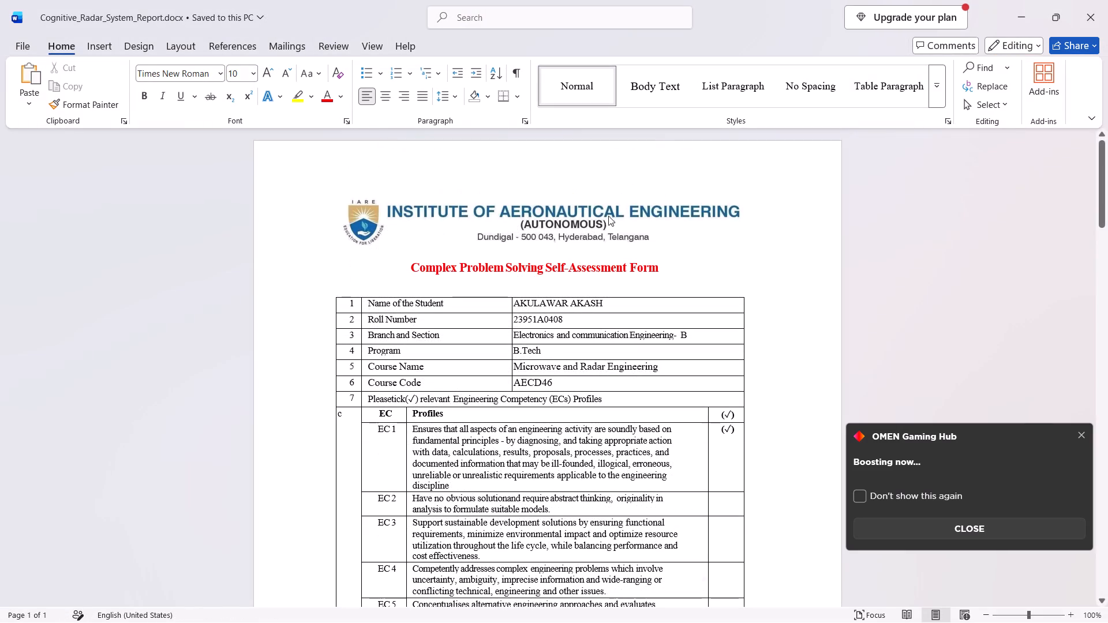
Replace the student's name in the self-assessment form with the new student's initial and name in capitals.
{"action": "left_click", "coordinate": [608, 306]}
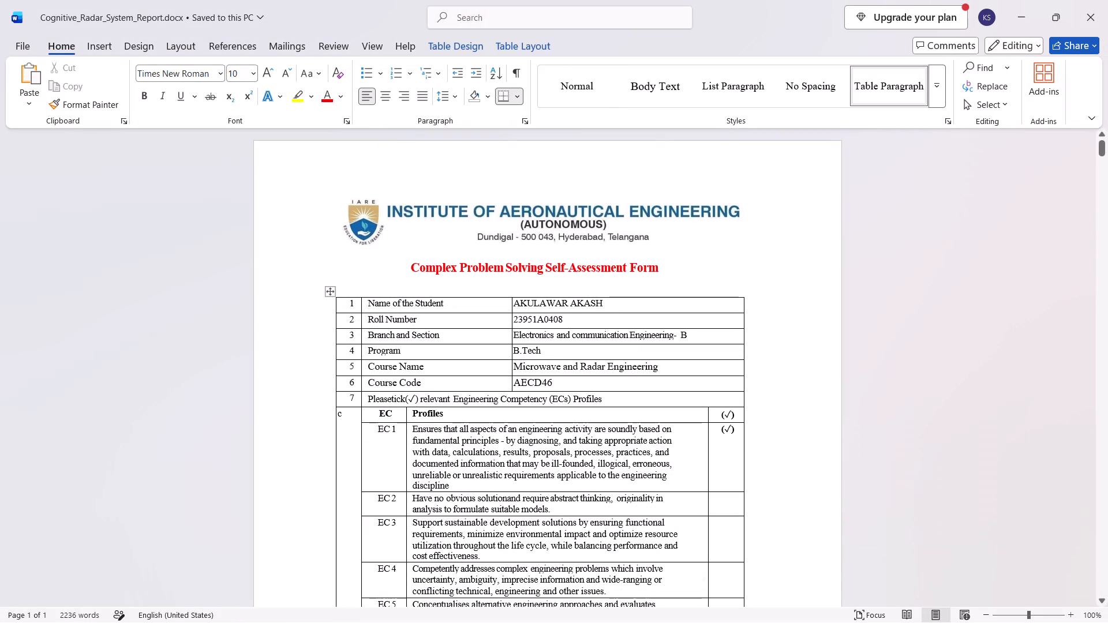
{"action": "key", "text": "BackSpace"}
{"action": "key", "text": "BackSpace"}
{"action": "key", "text": "BackSpace"}
{"action": "key", "text": "BackSpace"}
{"action": "key", "text": "BackSpace"}
{"action": "key", "text": "BackSpace"}
{"action": "key", "text": "BackSpace"}
{"action": "key", "text": "BackSpace"}
{"action": "key", "text": "BackSpace"}
{"action": "key", "text": "BackSpace"}
{"action": "key", "text": "BackSpace"}
{"action": "key", "text": "BackSpace"}
{"action": "key", "text": "BackSpace"}
{"action": "key", "text": "BackSpace"}
{"action": "key", "text": "BackSpace"}
{"action": "key", "text": "BackSpace"}
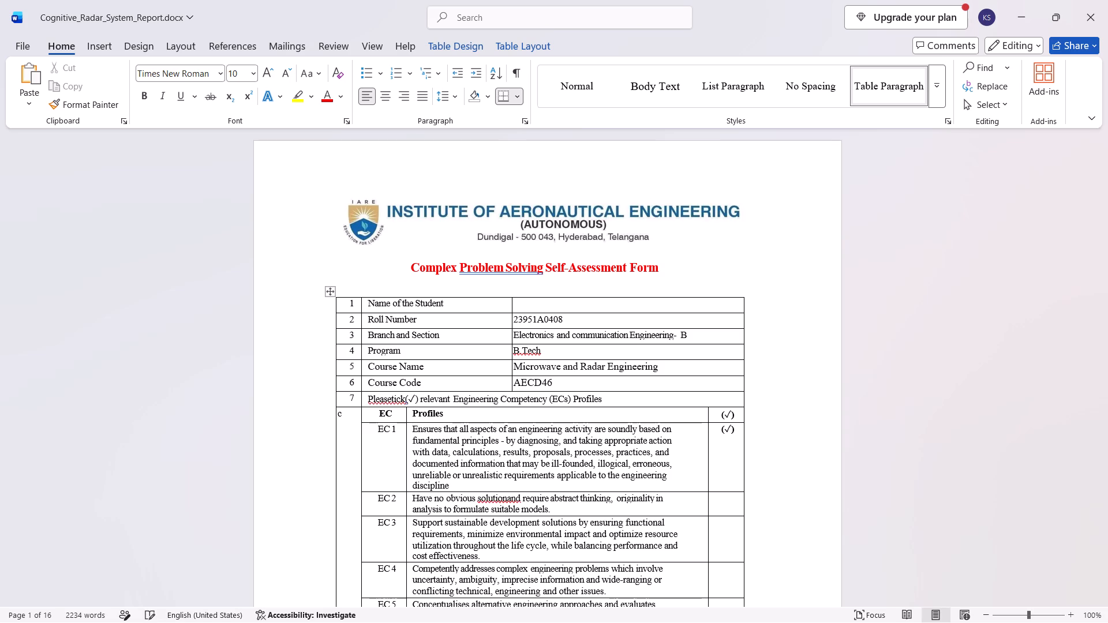
{"action": "key", "text": "space"}
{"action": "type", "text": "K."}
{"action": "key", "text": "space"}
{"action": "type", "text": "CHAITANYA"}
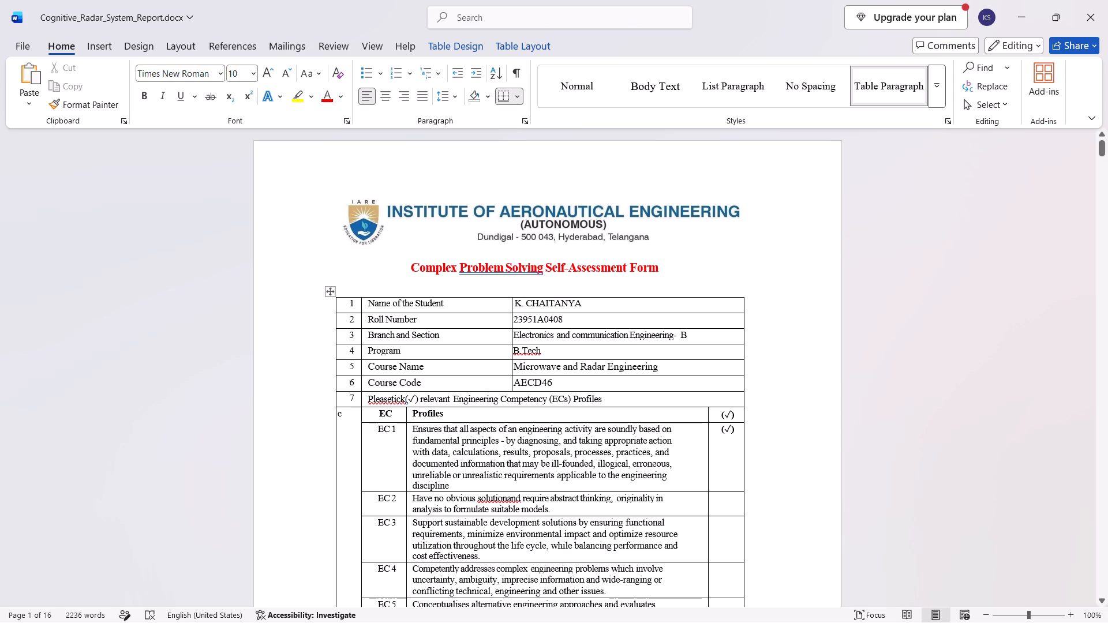
Replace the last two digits of the roll number in the self-assessment form with the new student's digits.
{"action": "left_click", "coordinate": [579, 319]}
{"action": "key", "text": "BackSpace"}
{"action": "key", "text": "BackSpace"}
{"action": "type", "text": "38"}
{"action": "left_click_drag", "start_coordinate": [579, 319], "coordinate": [579, 313]}
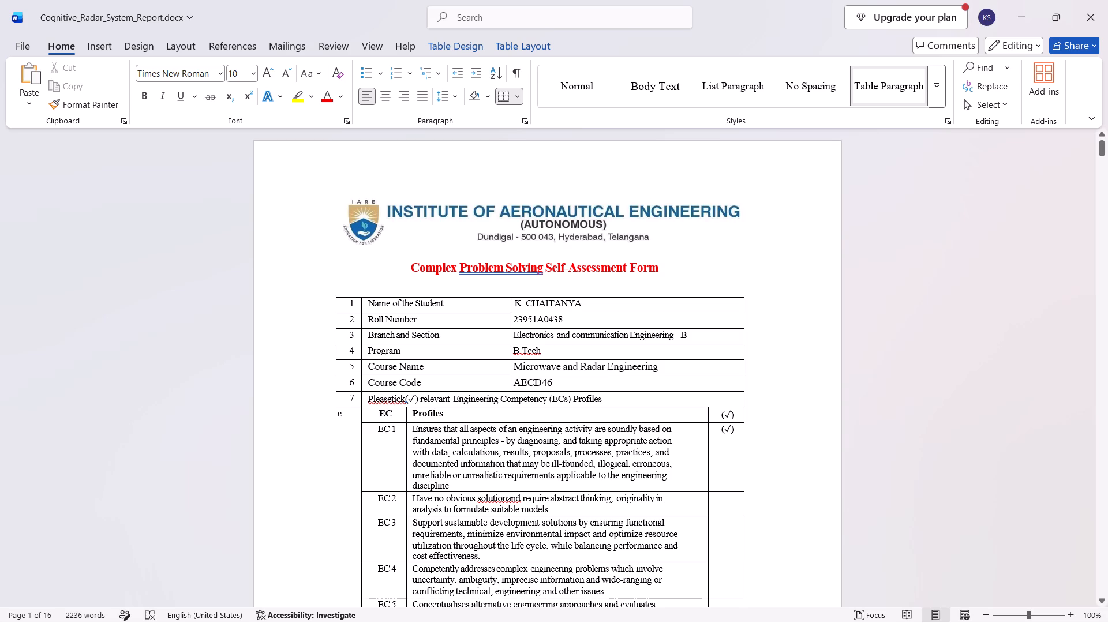
{"action": "left_click_drag", "start_coordinate": [579, 313], "coordinate": [582, 297]}
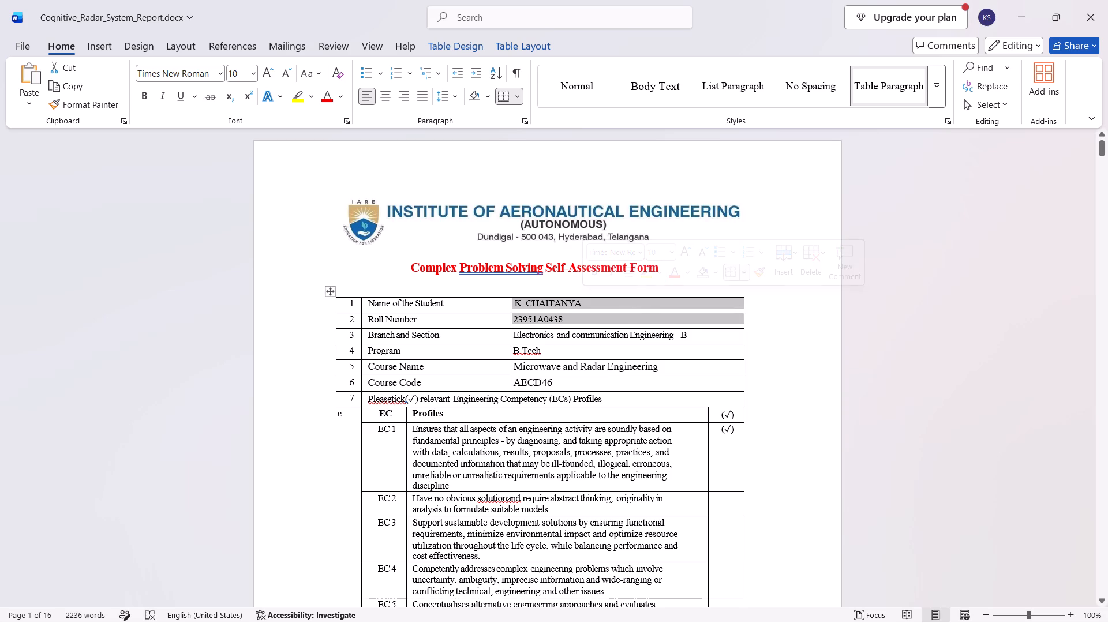
Change the section letter in the form's Branch and Section row to A.
{"action": "left_click", "coordinate": [704, 337]}
{"action": "key", "text": "BackSpace"}
{"action": "key", "text": "a"}
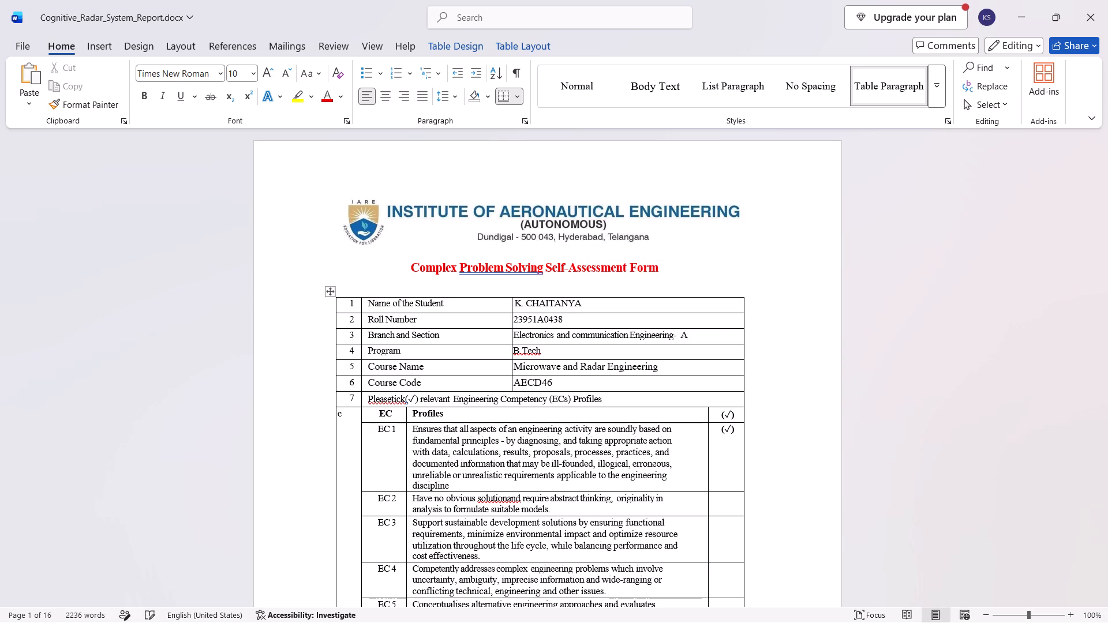
Set the date below the table on page 2 to 27-10-26.
{"action": "scroll", "coordinate": [704, 337], "scroll_direction": "down", "scroll_amount": 2}
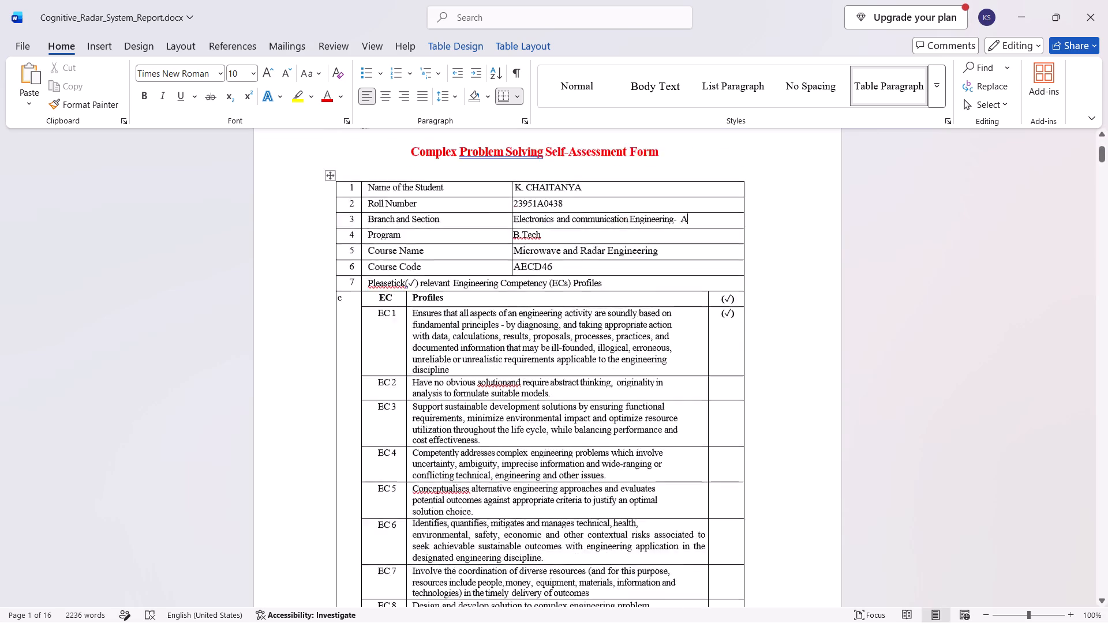
{"action": "scroll", "coordinate": [704, 337], "scroll_direction": "down", "scroll_amount": 6}
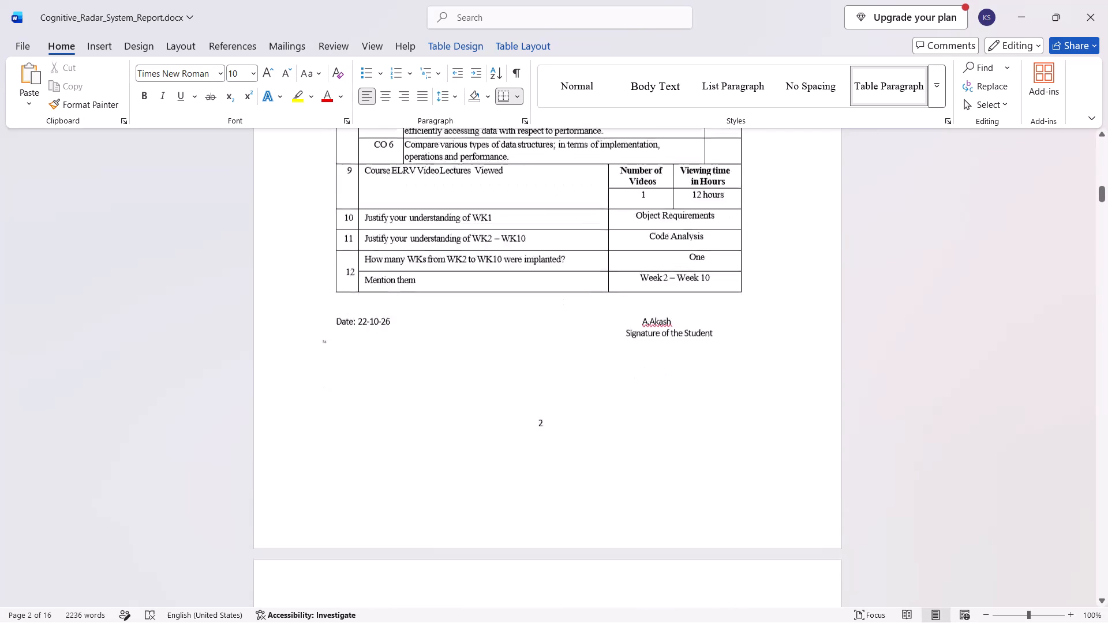
{"action": "scroll", "coordinate": [704, 337], "scroll_direction": "down", "scroll_amount": 1}
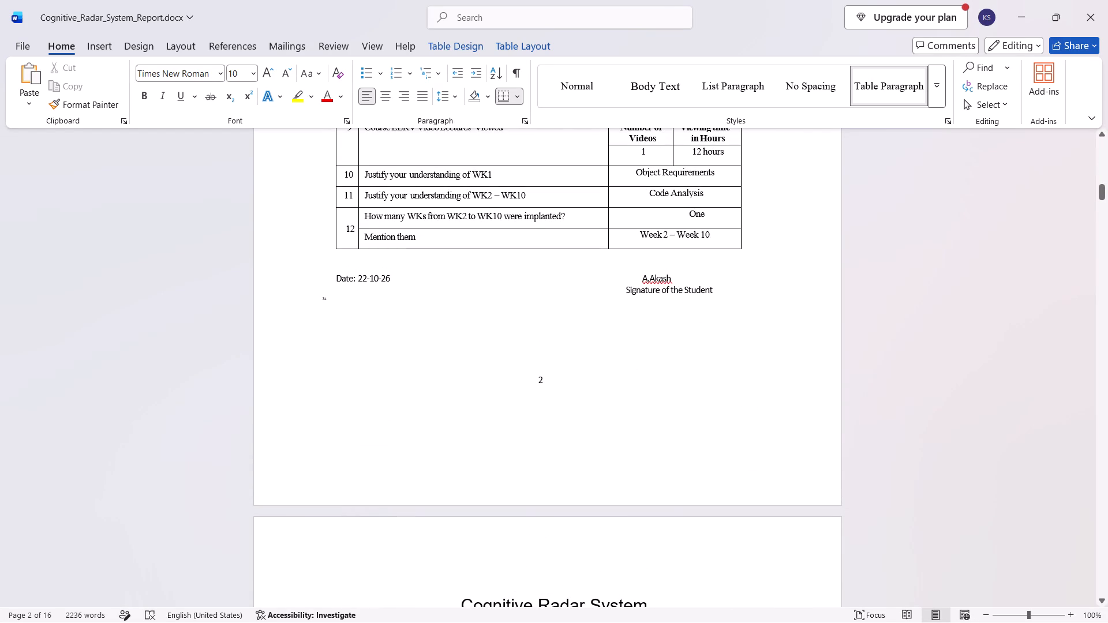
{"action": "left_click", "coordinate": [365, 277]}
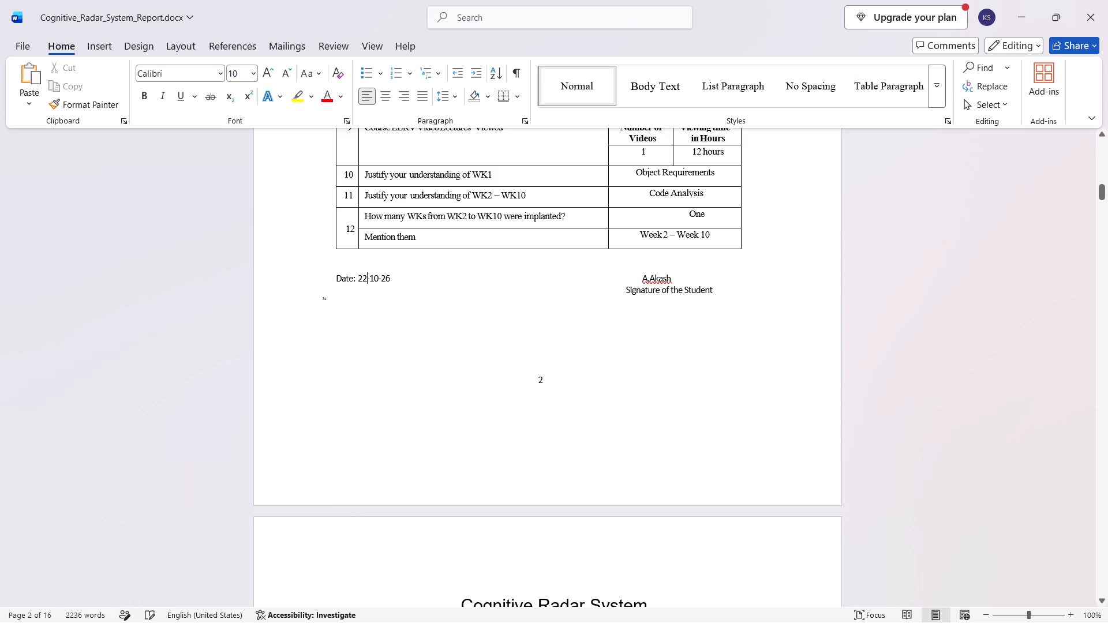
{"action": "key", "text": "BackSpace"}
{"action": "key", "text": "7"}
Replace the name above "Signature of the Student" on page 2 with the new student's initial and name.
{"action": "key", "text": "BackSpace"}
{"action": "key", "text": "BackSpace"}
{"action": "key", "text": "BackSpace"}
{"action": "key", "text": "BackSpace"}
{"action": "key", "text": "BackSpace"}
{"action": "key", "text": "BackSpace"}
{"action": "key", "text": "BackSpace"}
{"action": "key", "text": "BackSpace"}
{"action": "key", "text": "k"}
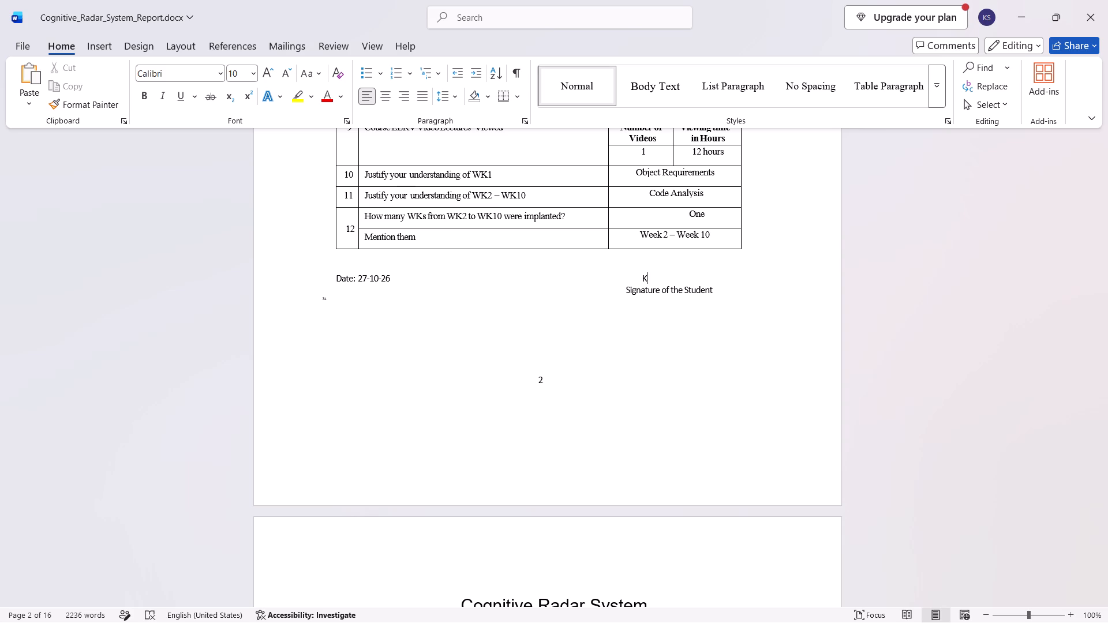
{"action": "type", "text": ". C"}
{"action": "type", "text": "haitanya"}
Correct the roll number under the Cognitive Radar System title on page 3 to match the new student's.
{"action": "scroll", "coordinate": [673, 279], "scroll_direction": "down", "scroll_amount": 3}
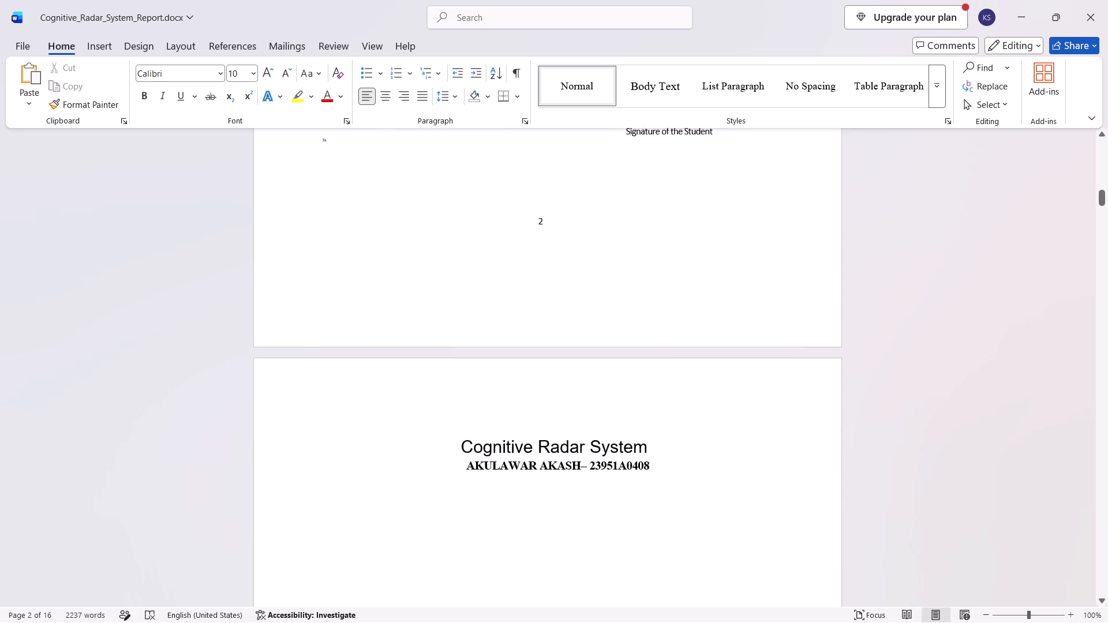
{"action": "scroll", "coordinate": [673, 279], "scroll_direction": "down", "scroll_amount": 2}
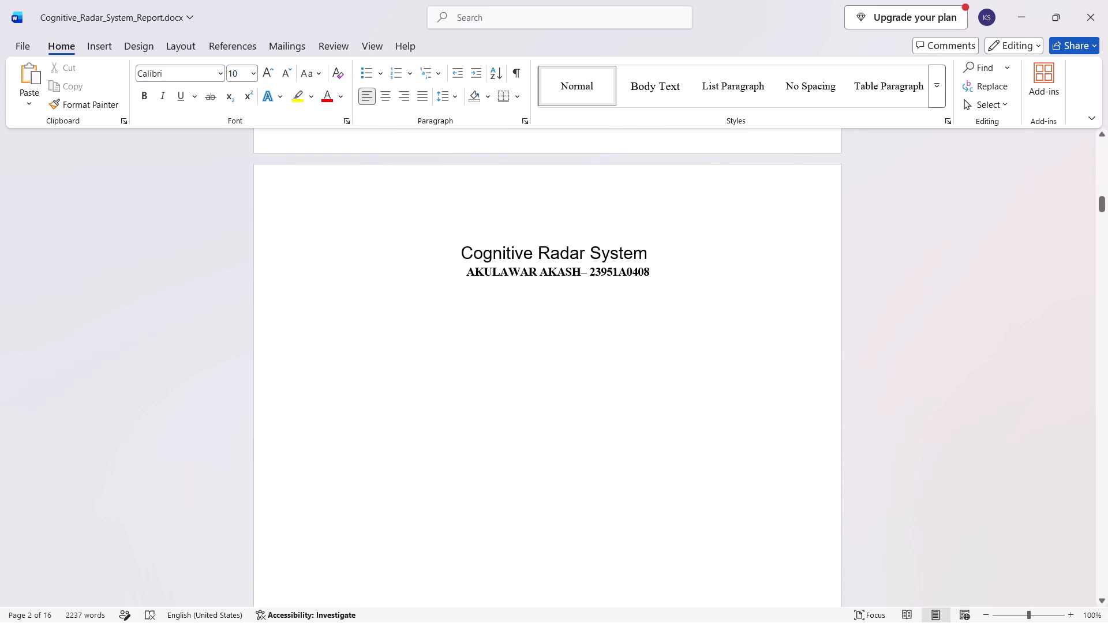
{"action": "left_click", "coordinate": [644, 271]}
{"action": "key", "text": "BackSpace"}
{"action": "key", "text": "3"}
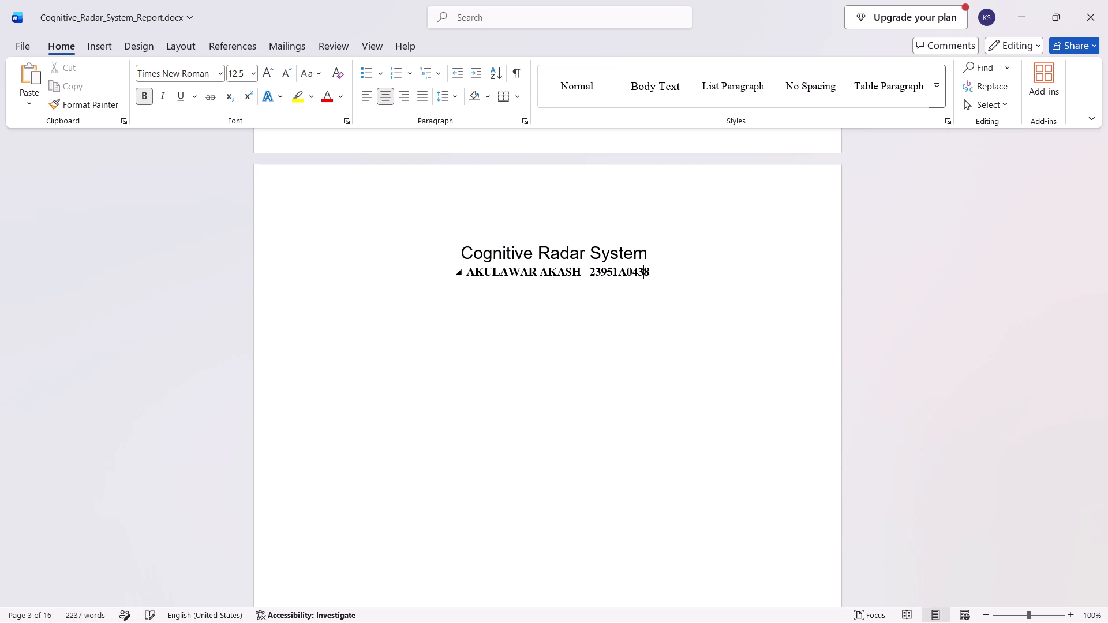
Replace the student's name before the roll number on the title page with the new student's name in capitals.
{"action": "left_click", "coordinate": [581, 267]}
{"action": "key", "text": "BackSpace"}
{"action": "key", "text": "BackSpace"}
{"action": "key", "text": "BackSpace"}
{"action": "key", "text": "BackSpace"}
{"action": "key", "text": "BackSpace"}
{"action": "key", "text": "BackSpace"}
{"action": "key", "text": "BackSpace"}
{"action": "key", "text": "BackSpace"}
{"action": "key", "text": "BackSpace"}
{"action": "key", "text": "BackSpace"}
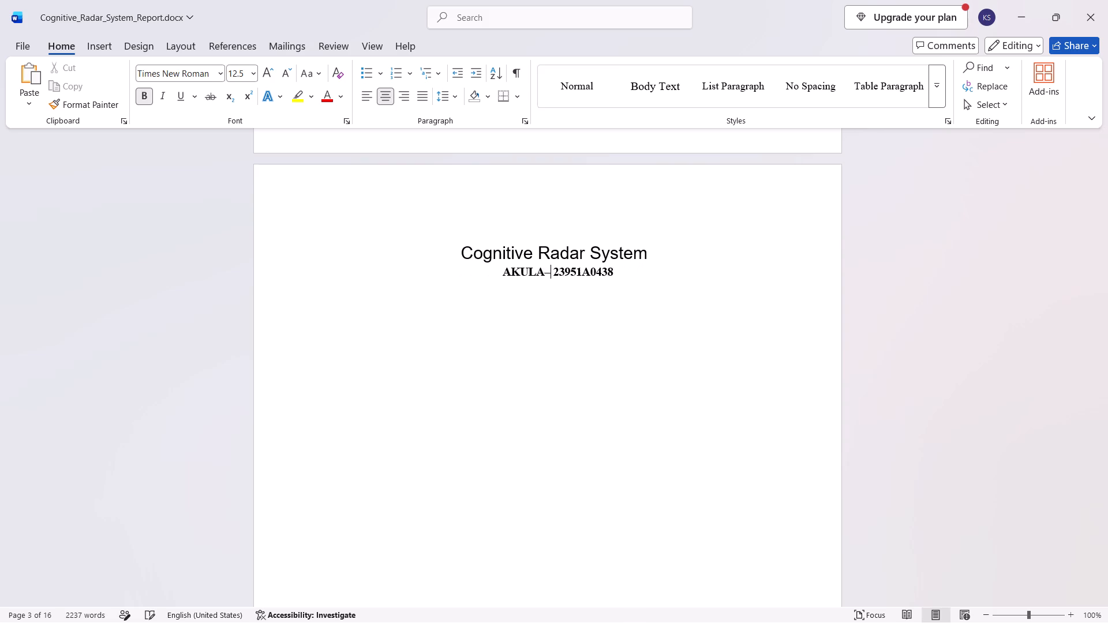
{"action": "key", "text": "BackSpace"}
{"action": "key", "text": "BackSpace"}
{"action": "key", "text": "BackSpace"}
{"action": "key", "text": "BackSpace"}
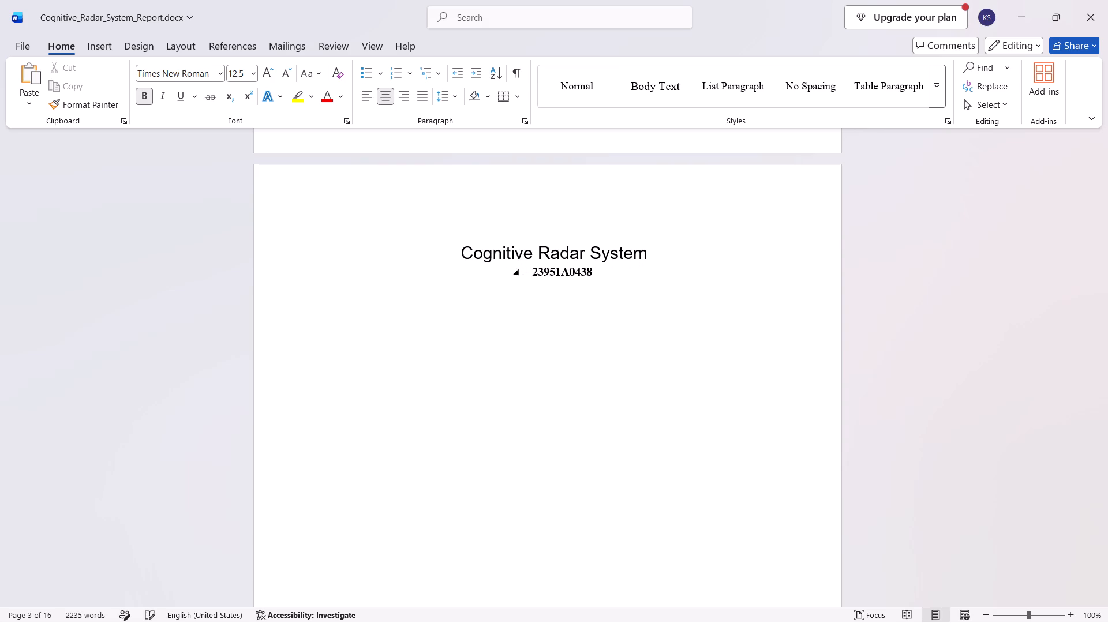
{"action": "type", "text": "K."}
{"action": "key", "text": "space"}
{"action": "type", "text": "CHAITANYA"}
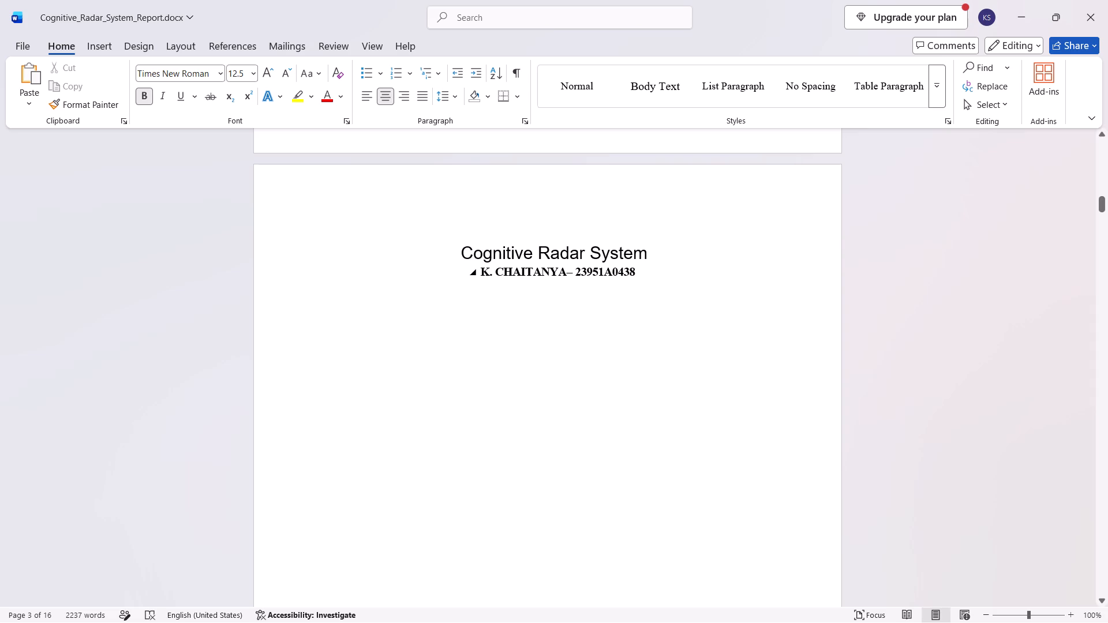
Set the date below the place line on the declaration certificate page to 27-10-26.
{"action": "scroll", "coordinate": [558, 277], "scroll_direction": "down", "scroll_amount": 2}
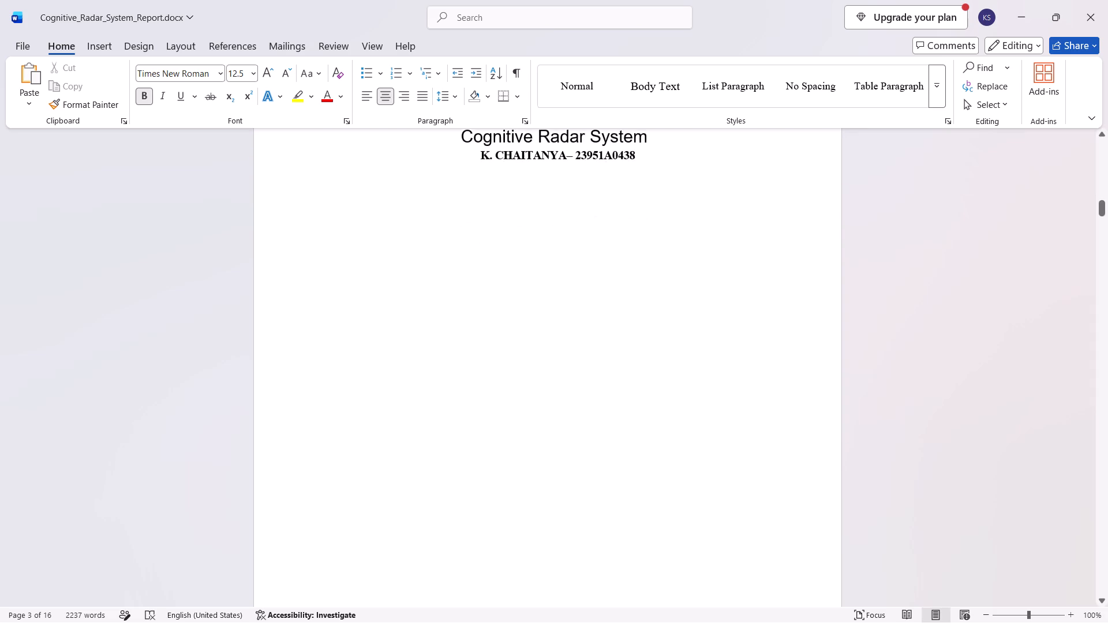
{"action": "scroll", "coordinate": [558, 277], "scroll_direction": "down", "scroll_amount": 4}
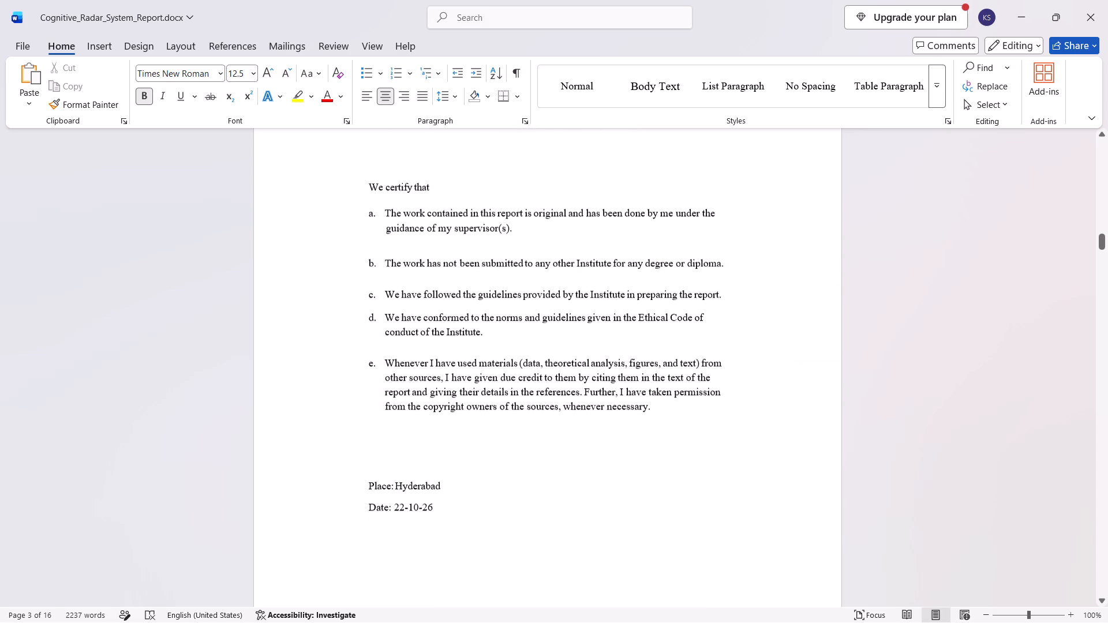
{"action": "scroll", "coordinate": [558, 277], "scroll_direction": "down", "scroll_amount": 1}
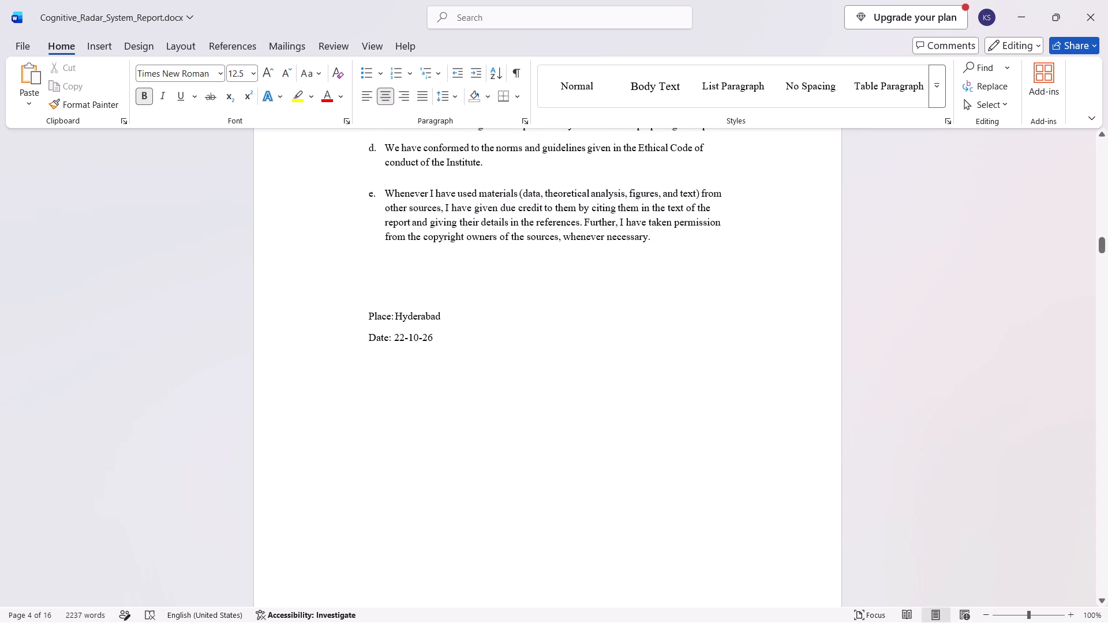
{"action": "left_click", "coordinate": [408, 335]}
{"action": "key", "text": "Left"}
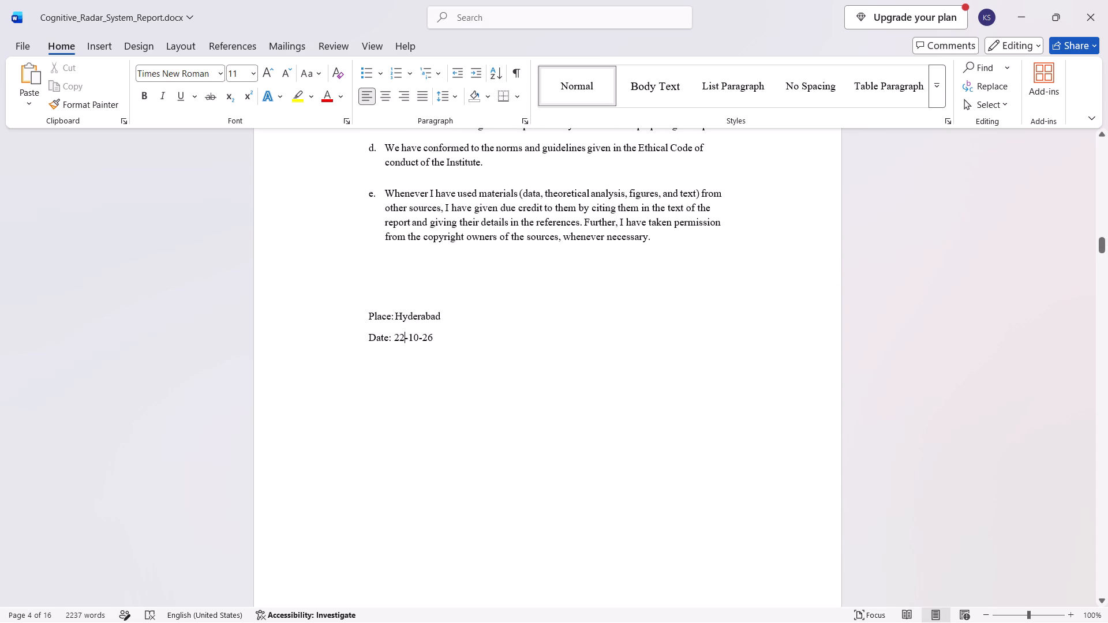
{"action": "key", "text": "BackSpace"}
{"action": "scroll", "coordinate": [408, 335], "scroll_direction": "up", "scroll_amount": 5}
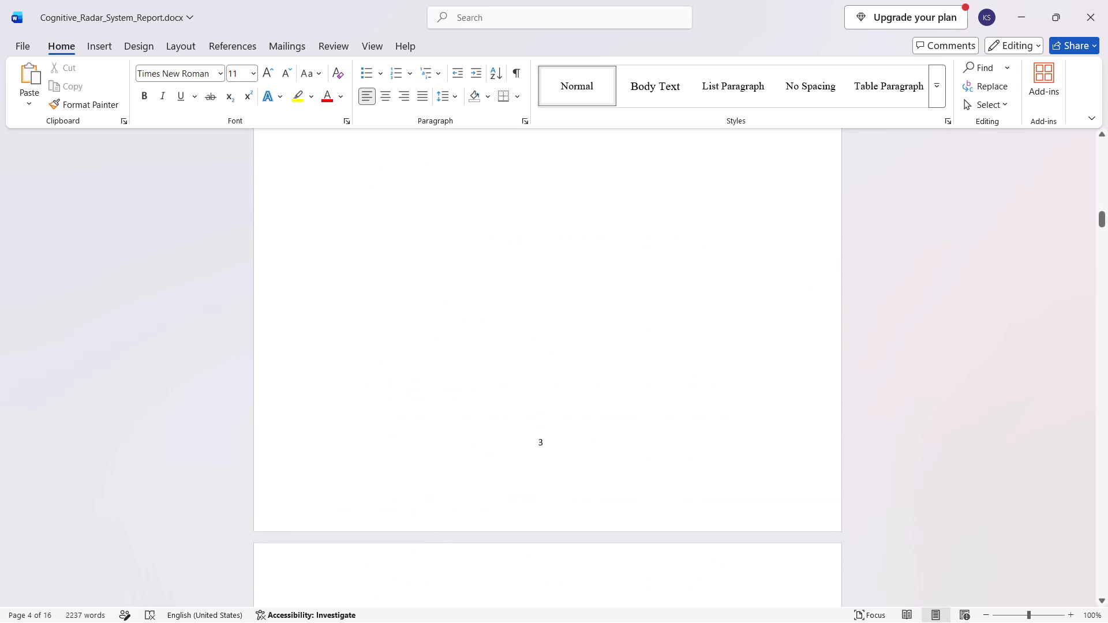
{"action": "scroll", "coordinate": [408, 335], "scroll_direction": "up", "scroll_amount": 3}
{"action": "scroll", "coordinate": [408, 335], "scroll_direction": "down", "scroll_amount": 3}
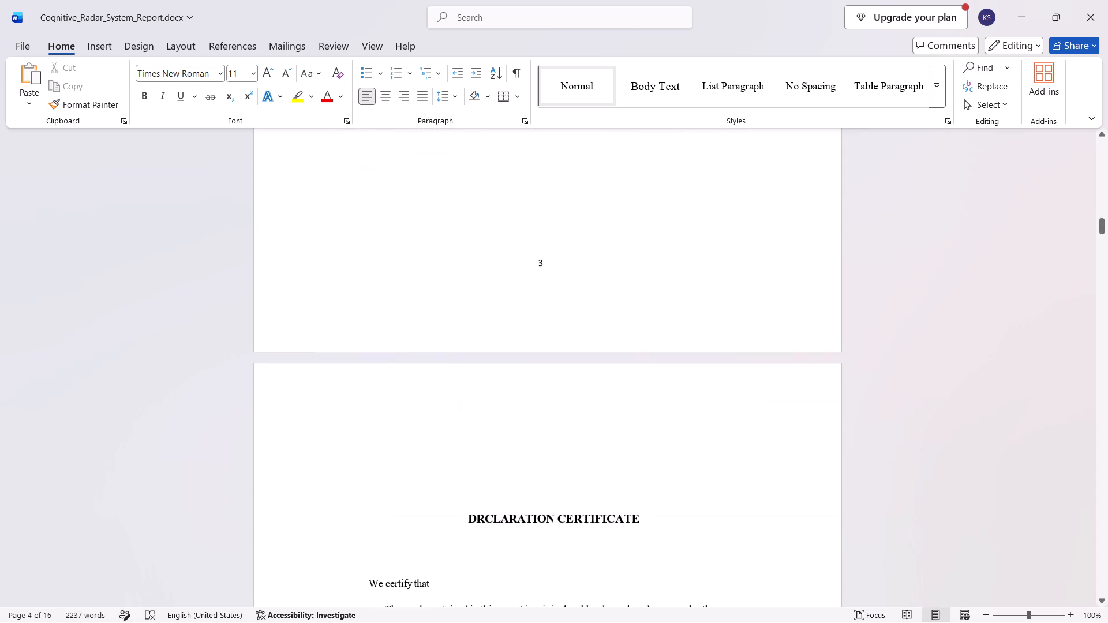
{"action": "scroll", "coordinate": [408, 335], "scroll_direction": "down", "scroll_amount": 3}
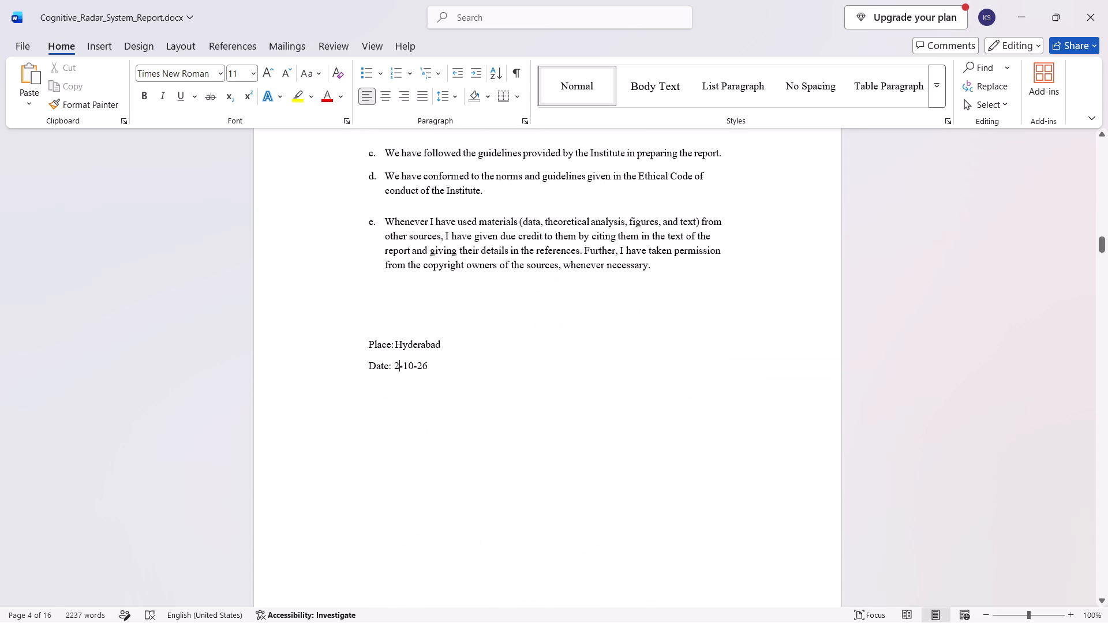
{"action": "key", "text": "7"}
Delete the code "DSCSP118:" in front of "Project Title: Cognitive Radar System" on page 5.
{"action": "scroll", "coordinate": [408, 335], "scroll_direction": "down", "scroll_amount": 3}
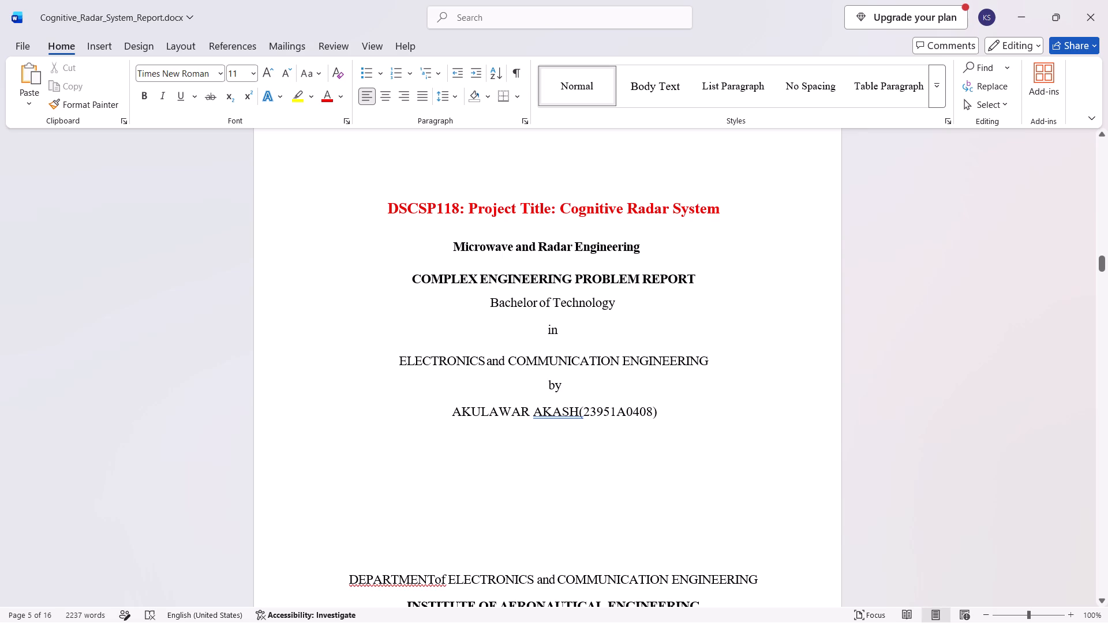
{"action": "left_click", "coordinate": [464, 206]}
{"action": "key", "text": "BackSpace"}
{"action": "key", "text": "BackSpace"}
{"action": "key", "text": "BackSpace"}
{"action": "key", "text": "BackSpace"}
{"action": "key", "text": "BackSpace"}
{"action": "key", "text": "BackSpace"}
{"action": "key", "text": "BackSpace"}
{"action": "key", "text": "BackSpace"}
{"action": "key", "text": "BackSpace"}
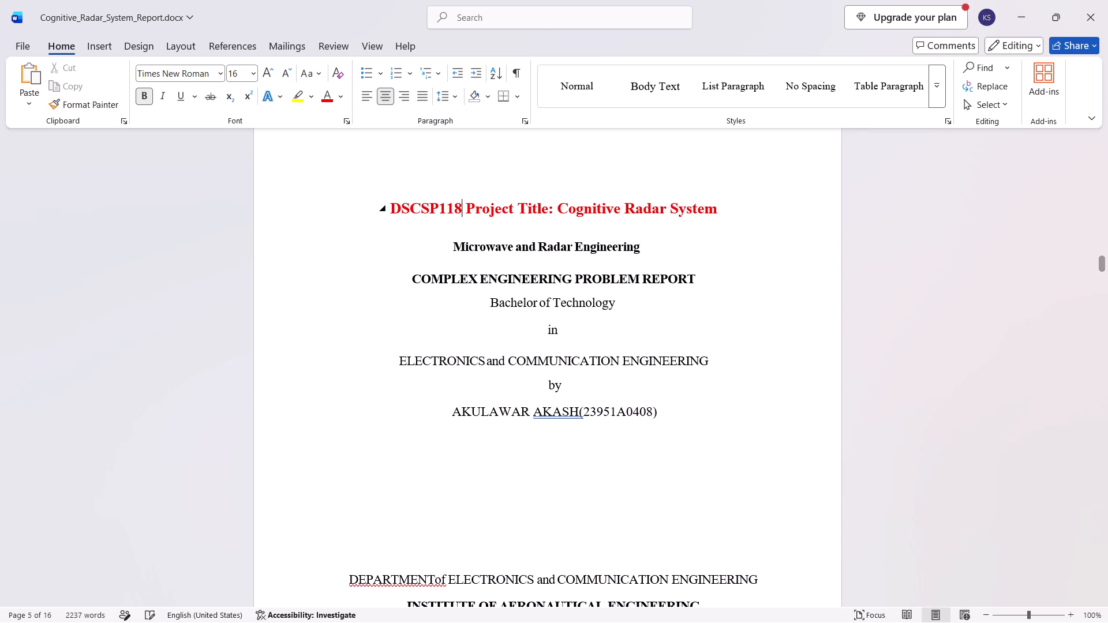
{"action": "key", "text": "BackSpace"}
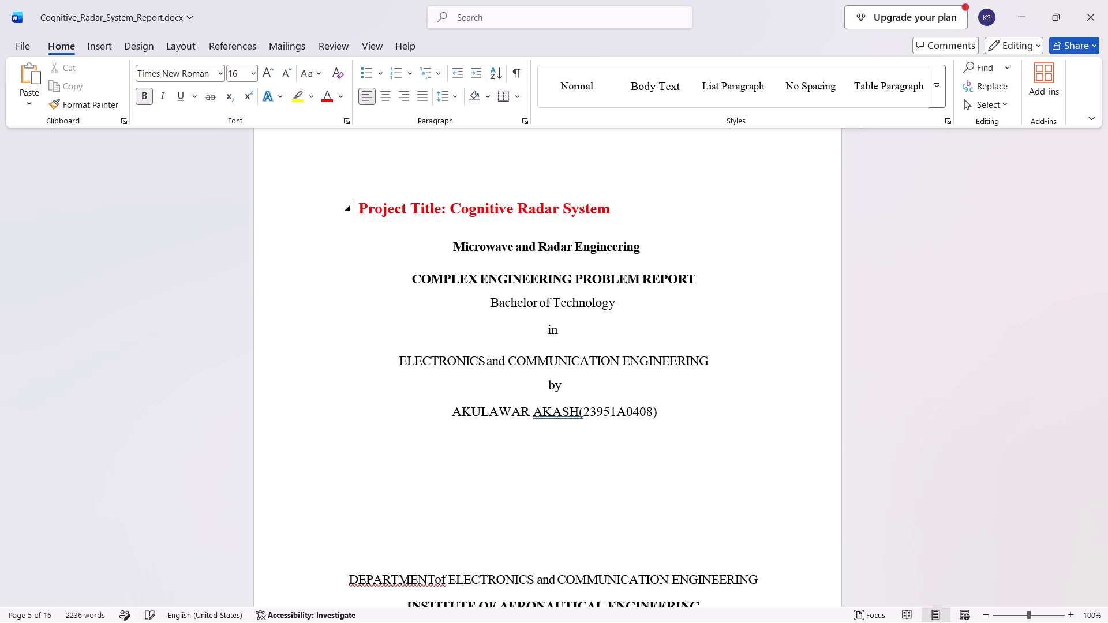
Pad the red project title line on page 5 with leading spaces so it sits roughly centred above the other lines.
{"action": "key", "text": "space"}
{"action": "key", "text": "space"}
{"action": "key", "text": "space"}
{"action": "key", "text": "space"}
{"action": "key", "text": "space"}
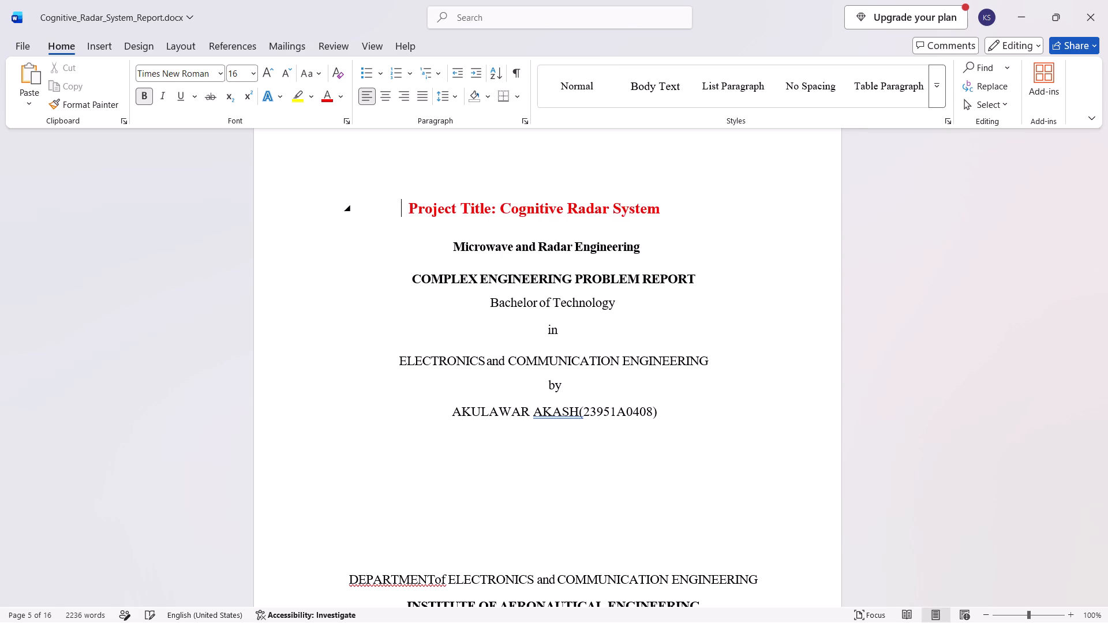
{"action": "key", "text": "space"}
{"action": "key", "text": "space"}
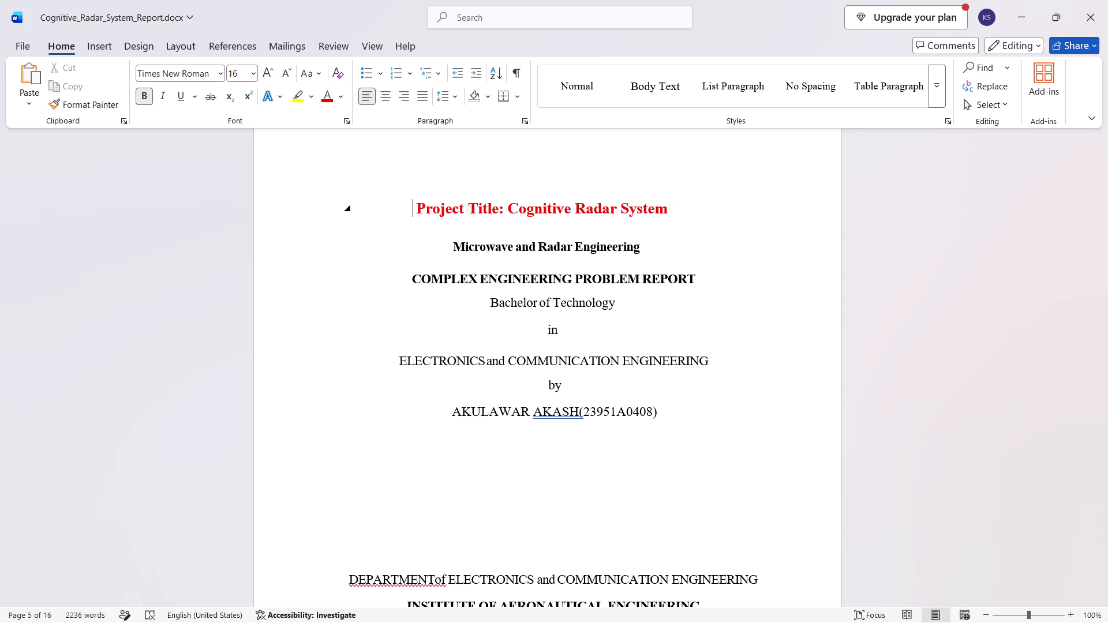
Fix the spacing around "of" in the page 5 line so it reads "DEPARTMENT of ELECTRONICS".
{"action": "scroll", "coordinate": [464, 206], "scroll_direction": "up", "scroll_amount": 1}
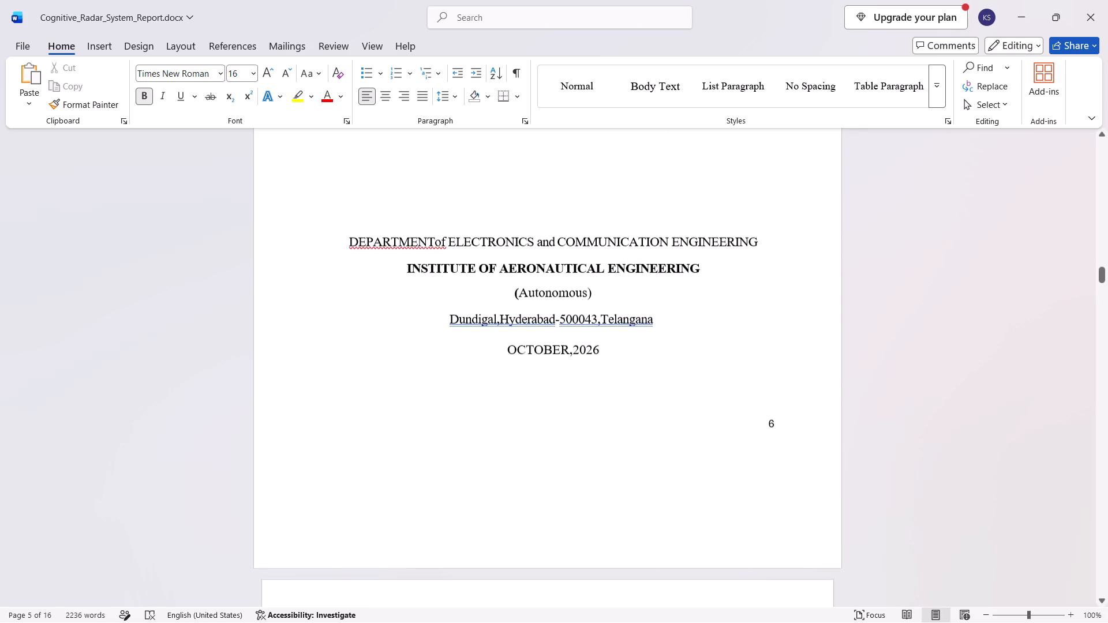
{"action": "scroll", "coordinate": [464, 206], "scroll_direction": "up", "scroll_amount": 2}
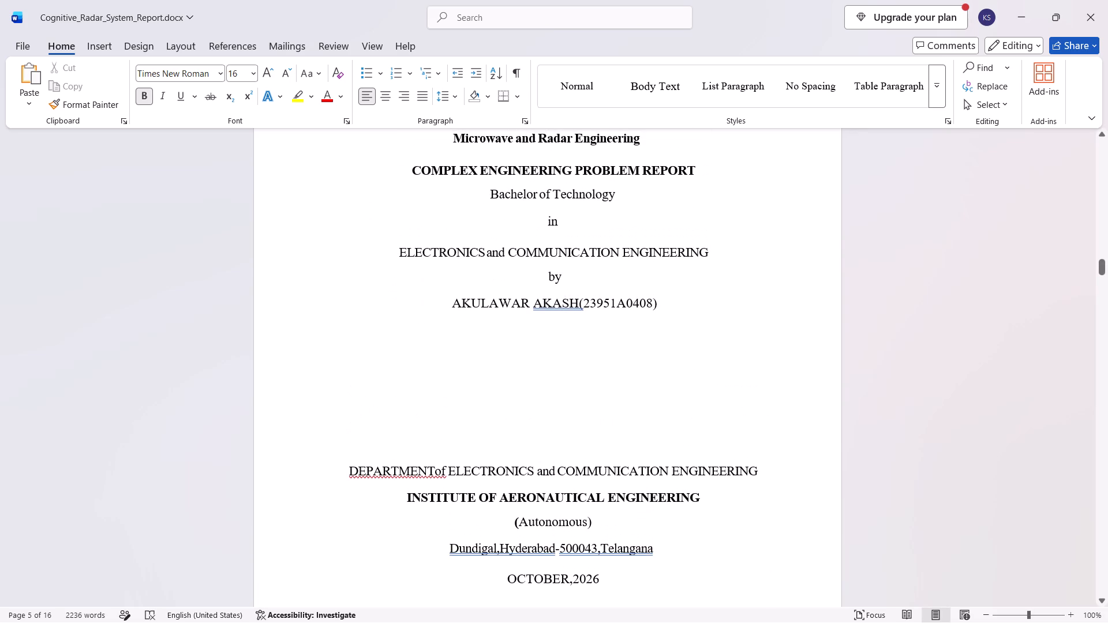
{"action": "scroll", "coordinate": [464, 206], "scroll_direction": "up", "scroll_amount": 1}
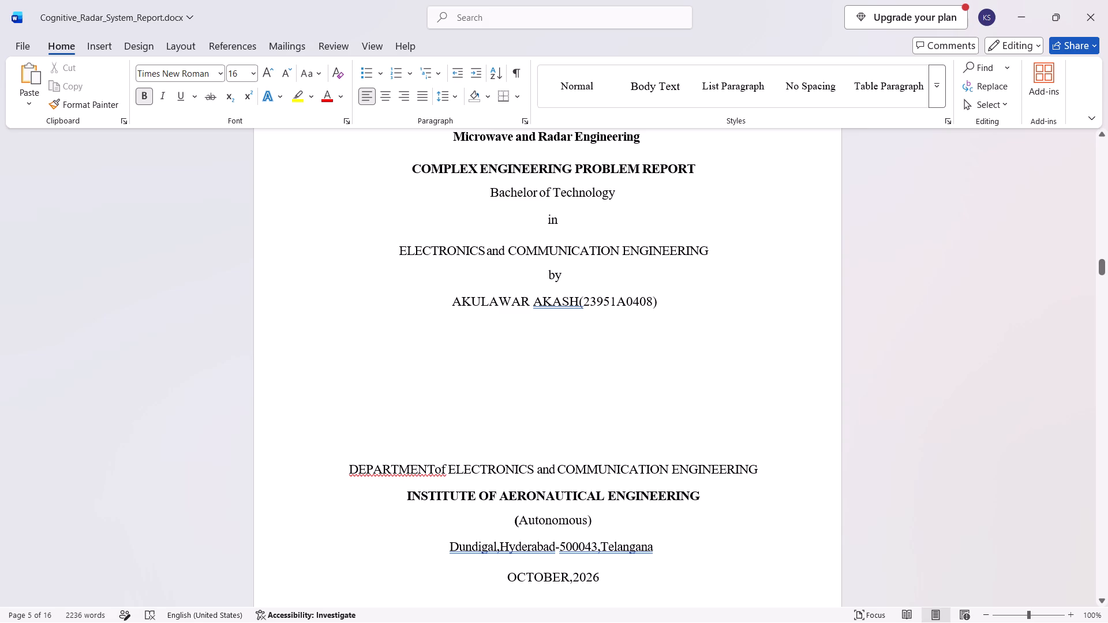
{"action": "left_click", "coordinate": [433, 468]}
{"action": "key", "text": "space"}
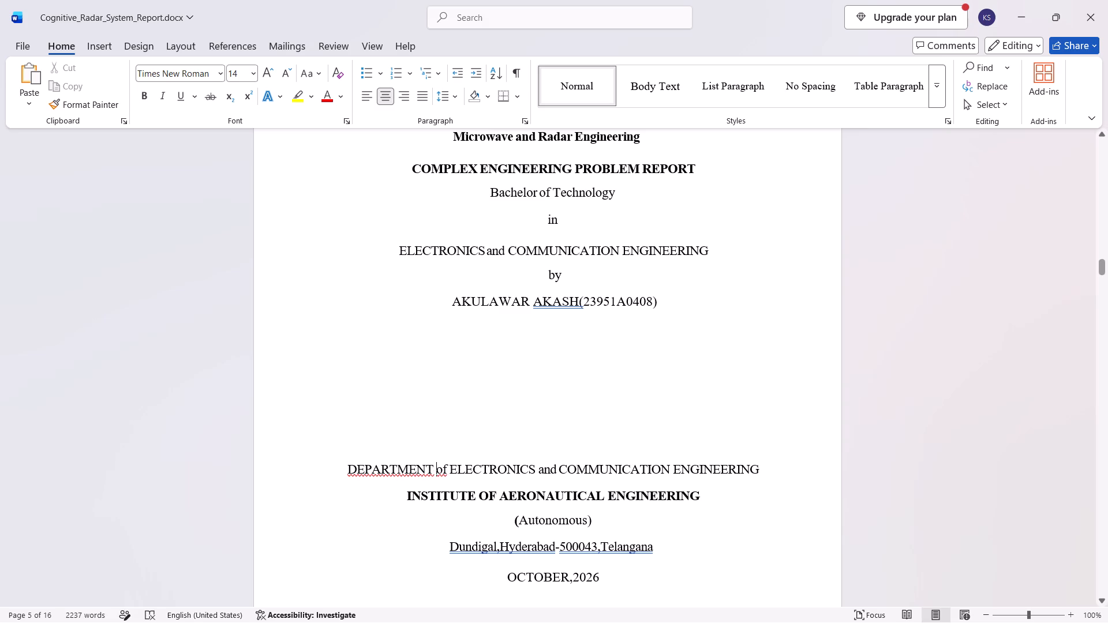
{"action": "left_click", "coordinate": [446, 469]}
{"action": "key", "text": "space"}
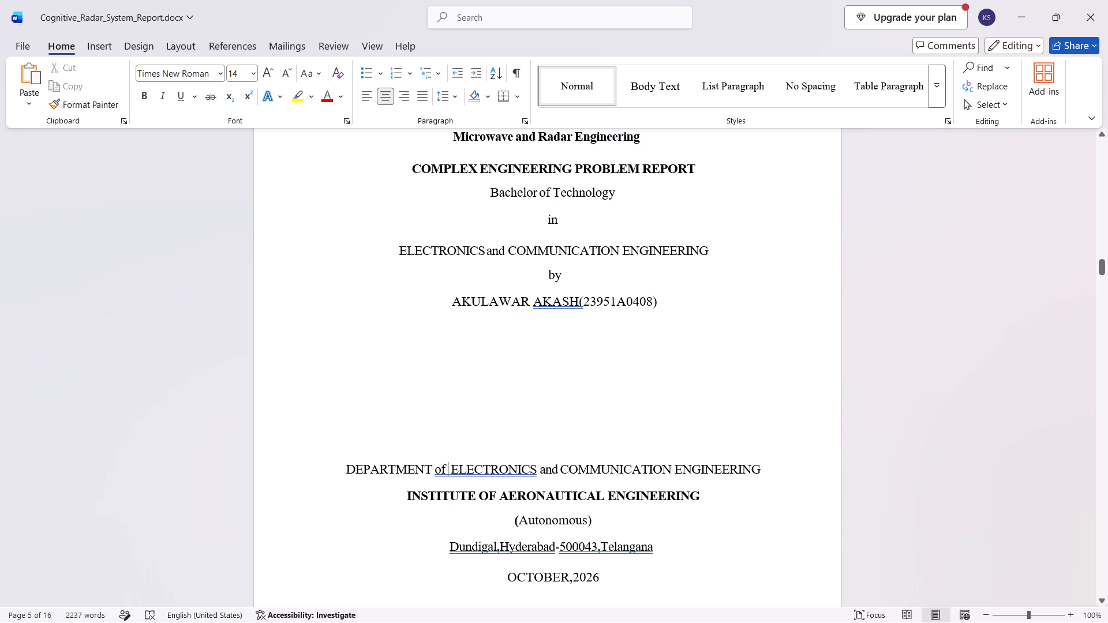
Correct the roll number in parentheses under "by" on page 5 to the new student's.
{"action": "left_click", "coordinate": [641, 300]}
{"action": "key", "text": "Right"}
{"action": "key", "text": "BackSpace"}
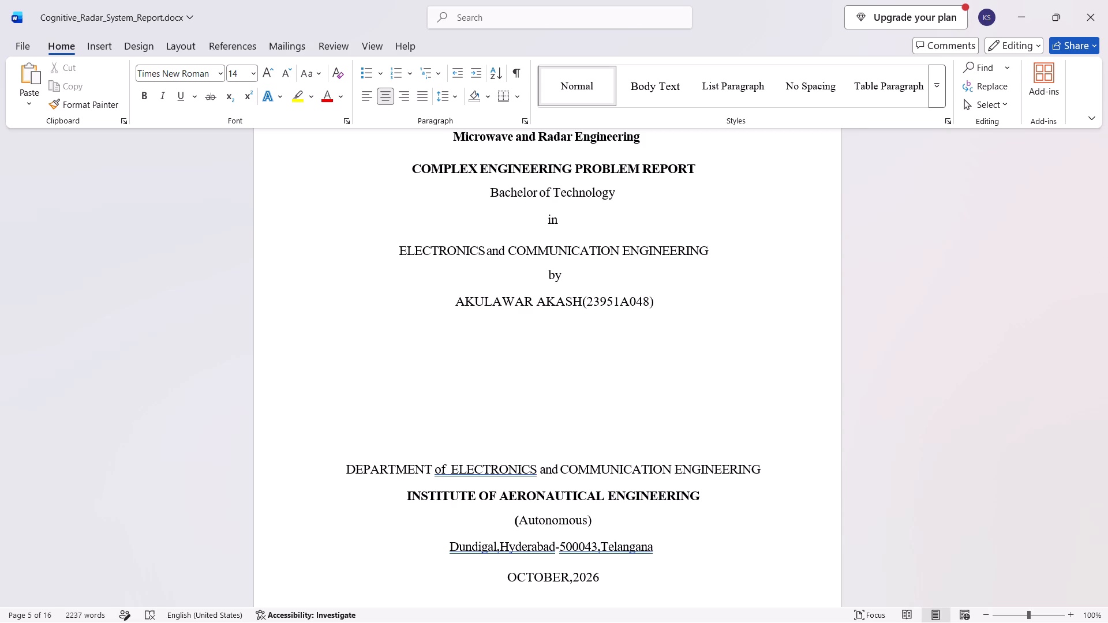
{"action": "key", "text": "3"}
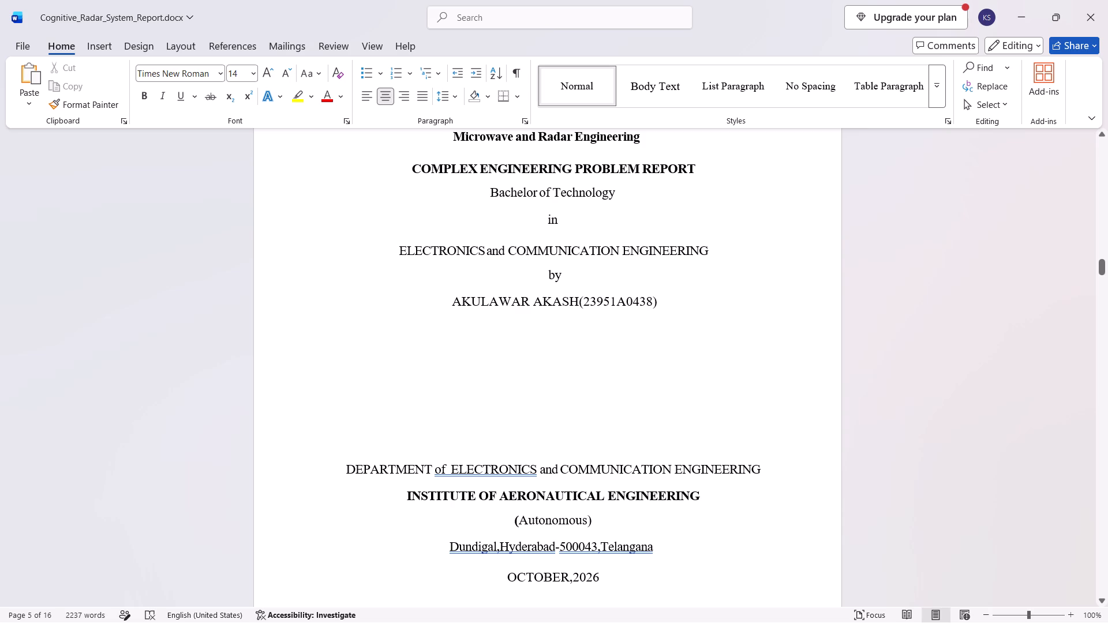
Replace the student's name before the roll number on page 5 with the new student's initial and name in capitals.
{"action": "left_click", "coordinate": [575, 301]}
{"action": "key", "text": "BackSpace"}
{"action": "key", "text": "BackSpace"}
{"action": "key", "text": "BackSpace"}
{"action": "key", "text": "BackSpace"}
{"action": "key", "text": "BackSpace"}
{"action": "key", "text": "BackSpace"}
{"action": "key", "text": "BackSpace"}
{"action": "key", "text": "BackSpace"}
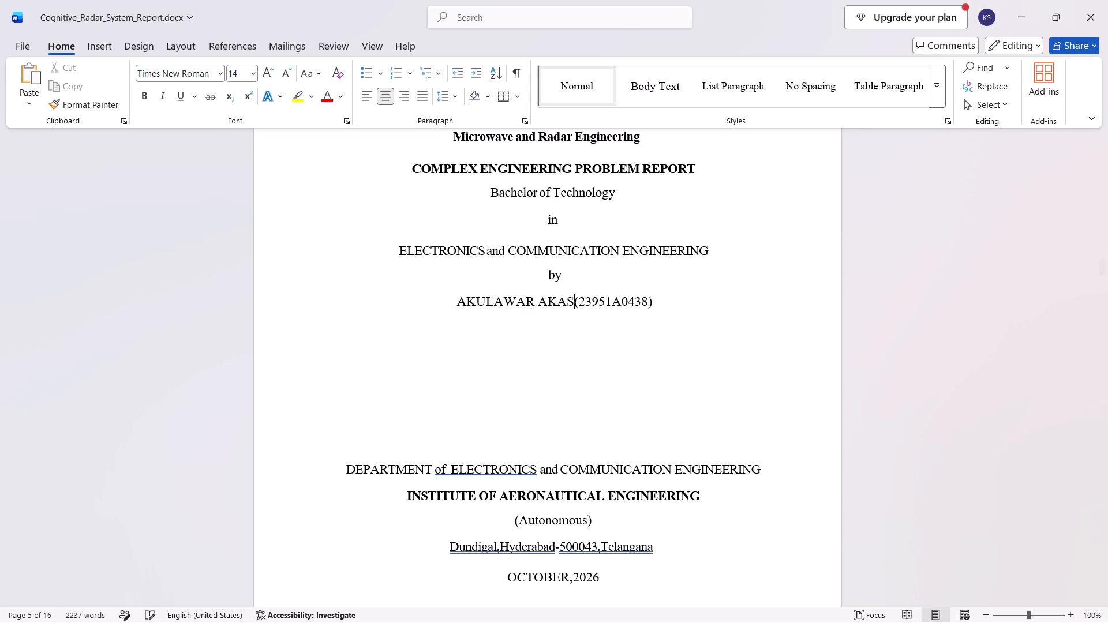
{"action": "key", "text": "BackSpace"}
{"action": "key", "text": "BackSpace"}
{"action": "key", "text": "BackSpace"}
{"action": "key", "text": "BackSpace"}
{"action": "key", "text": "BackSpace"}
{"action": "key", "text": "BackSpace"}
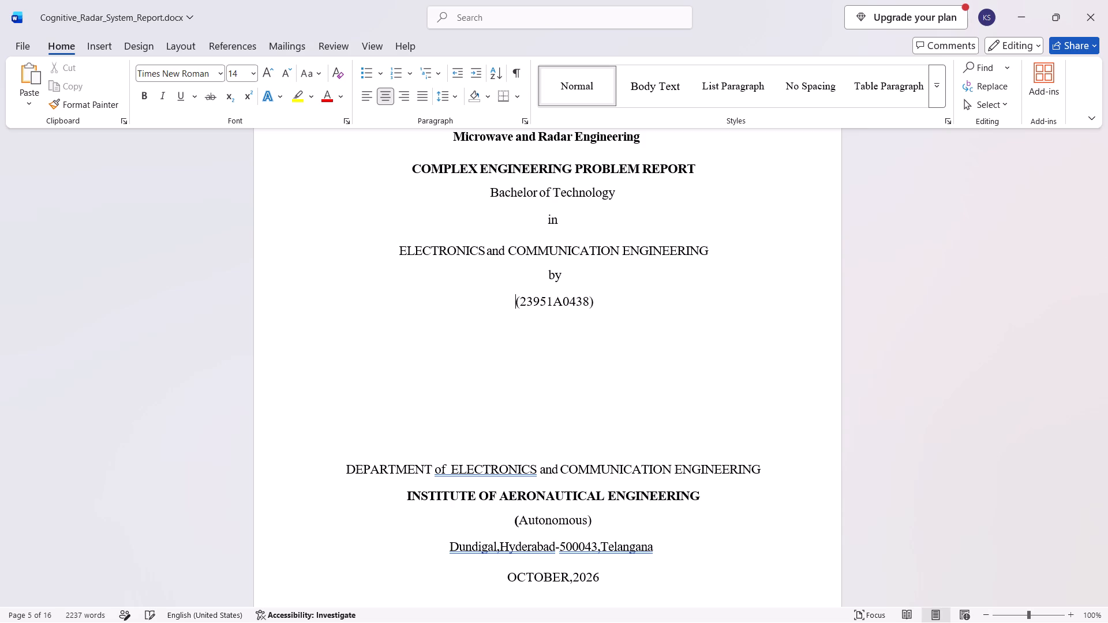
{"action": "key", "text": "k"}
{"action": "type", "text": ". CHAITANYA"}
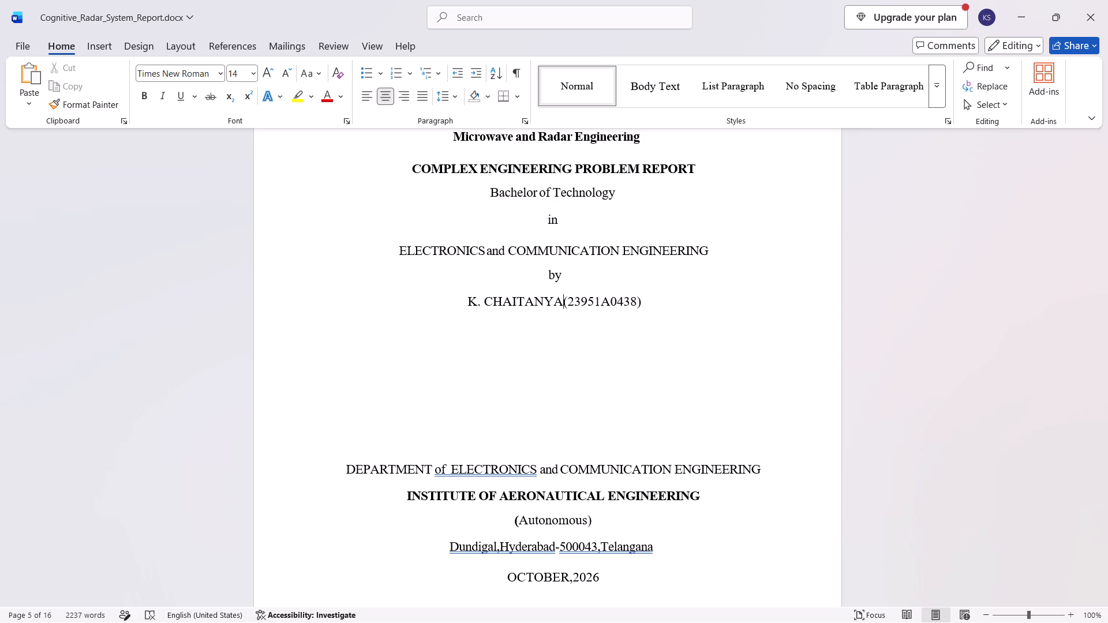
{"action": "left_click", "coordinate": [575, 301]}
Switch to Chrome and copy the IARE crest image previewed in the "iare logo" Google search.
{"action": "left_click", "coordinate": [761, 605]}
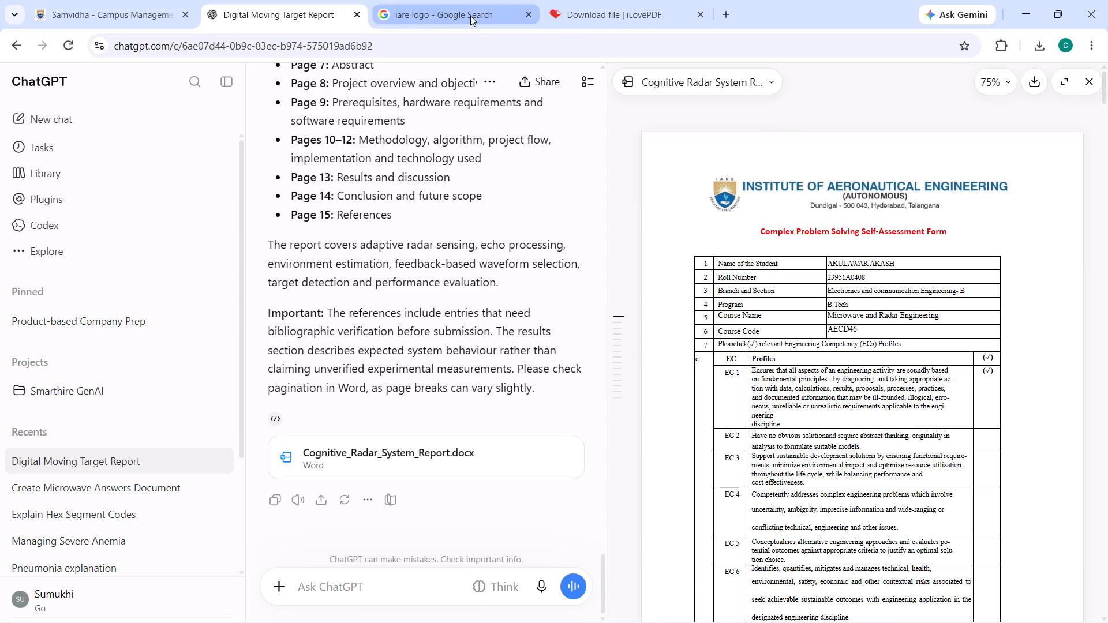
{"action": "left_click", "coordinate": [448, 10]}
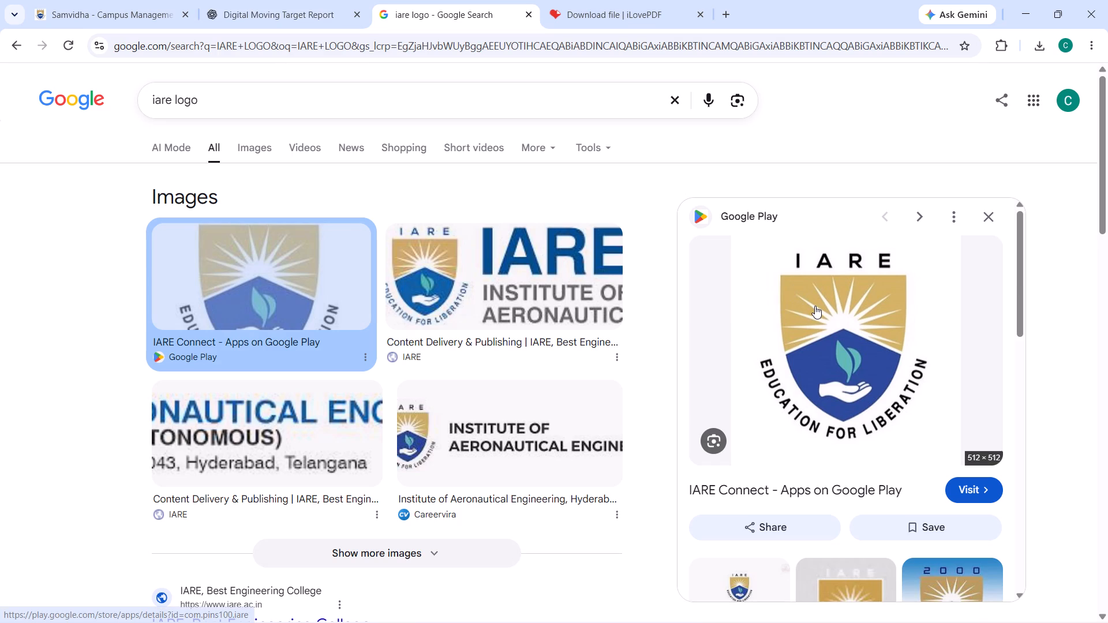
{"action": "right_click", "coordinate": [815, 306]}
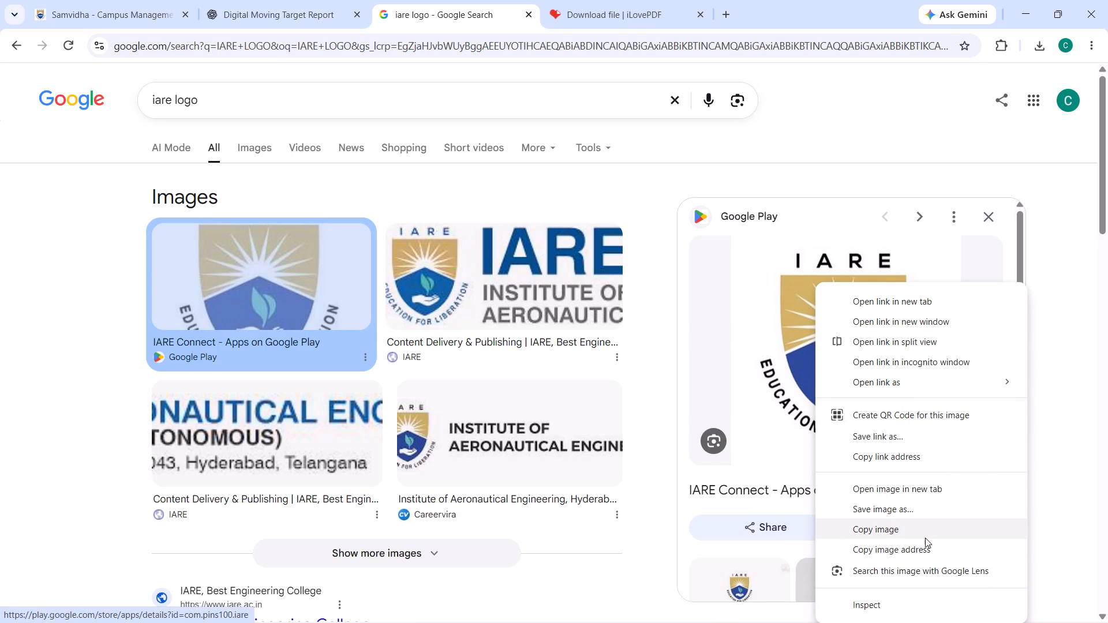
{"action": "left_click", "coordinate": [919, 534]}
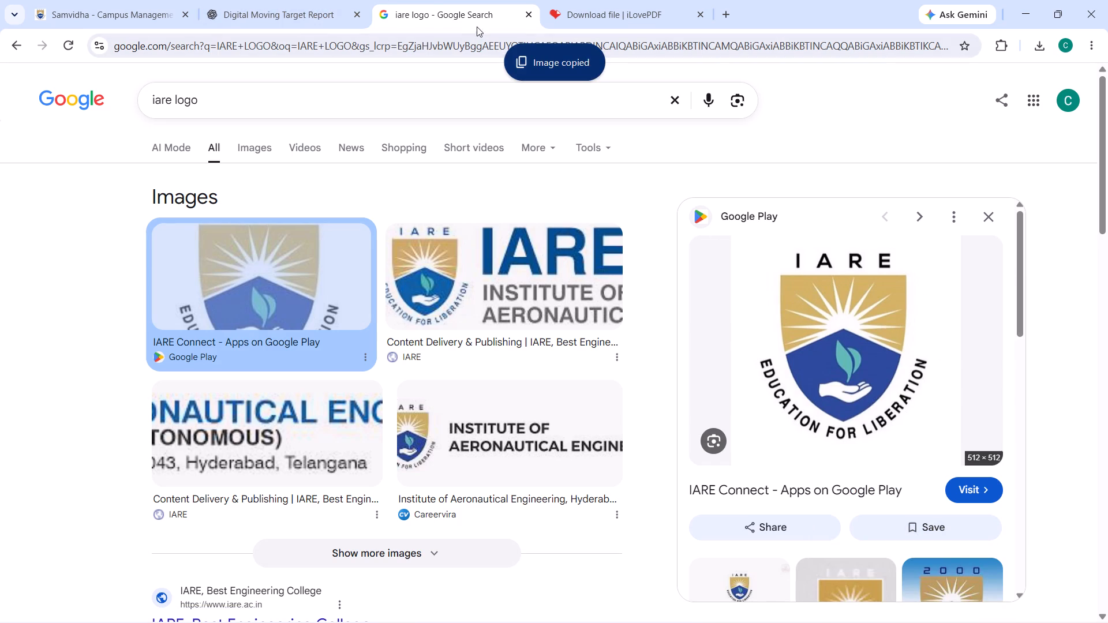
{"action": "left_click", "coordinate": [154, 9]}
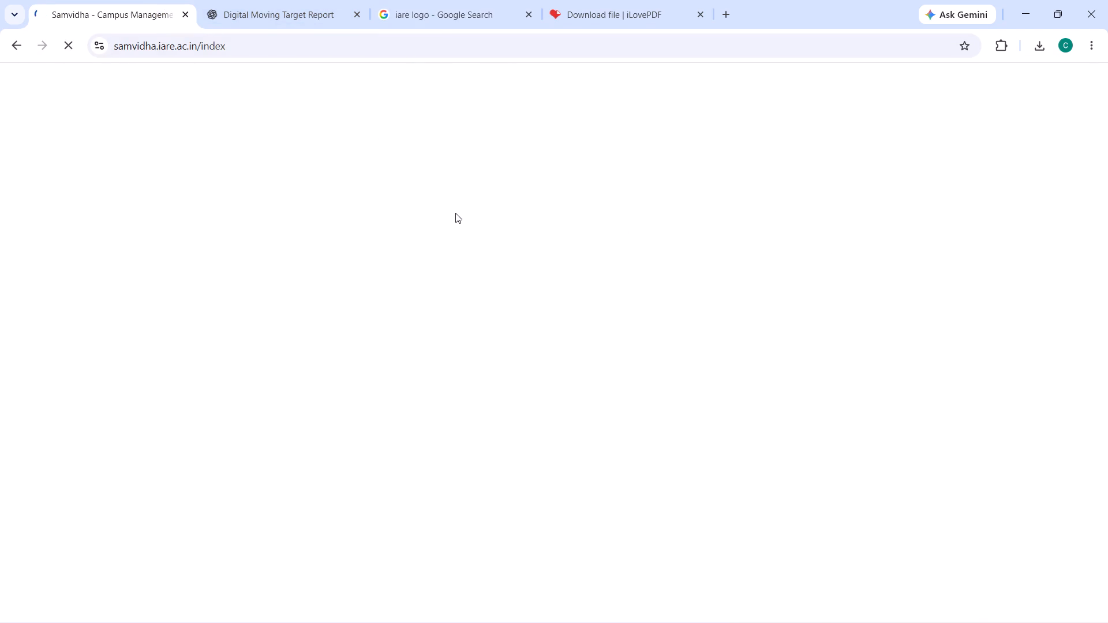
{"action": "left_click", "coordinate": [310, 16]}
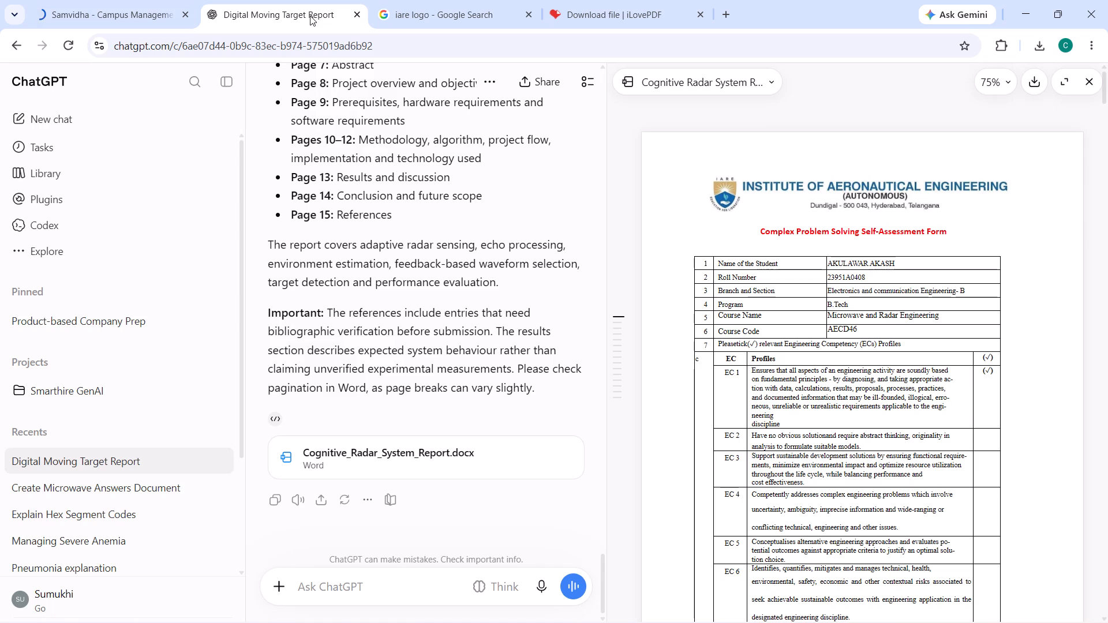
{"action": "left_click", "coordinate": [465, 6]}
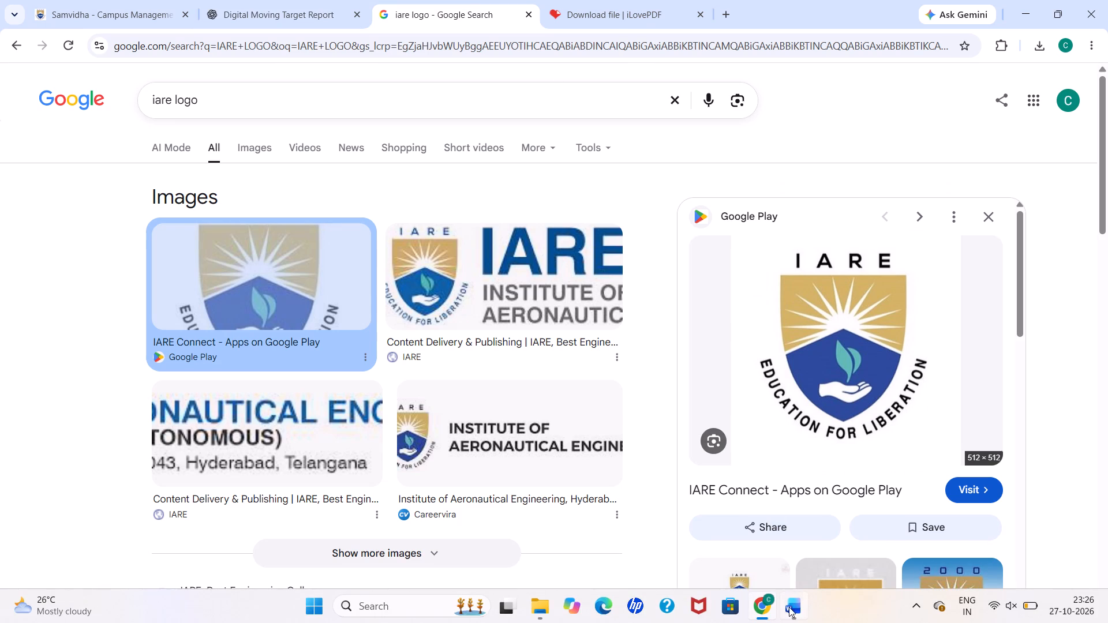
Switch back to Word and paste the copied IARE crest below the student's name line on page 5, indented with spaces towards the centre.
{"action": "left_click", "coordinate": [789, 605]}
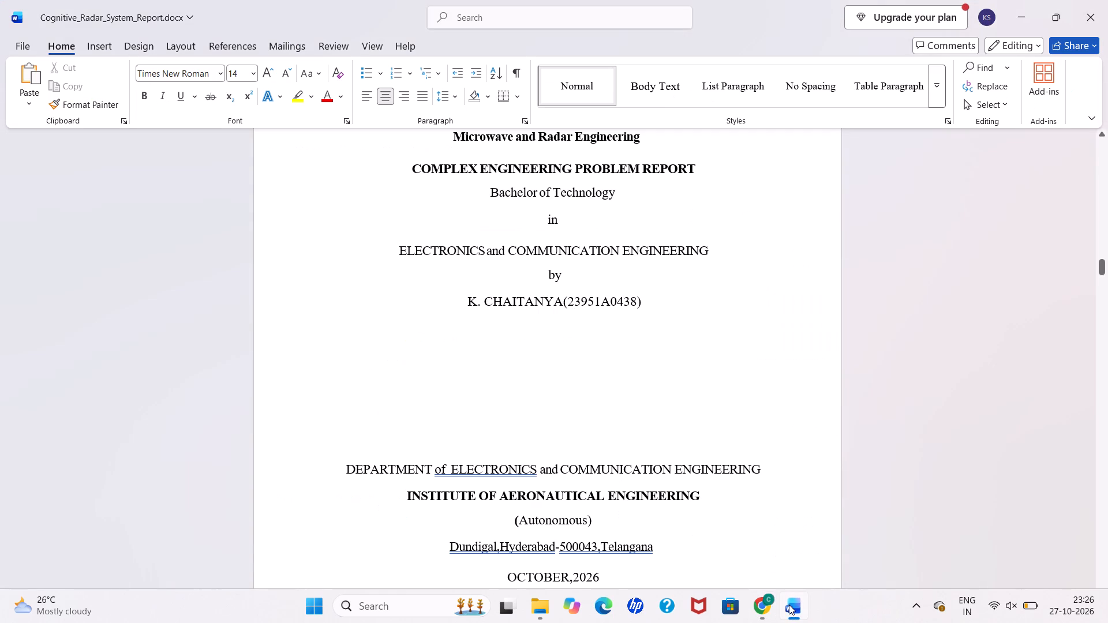
{"action": "left_click", "coordinate": [620, 335]}
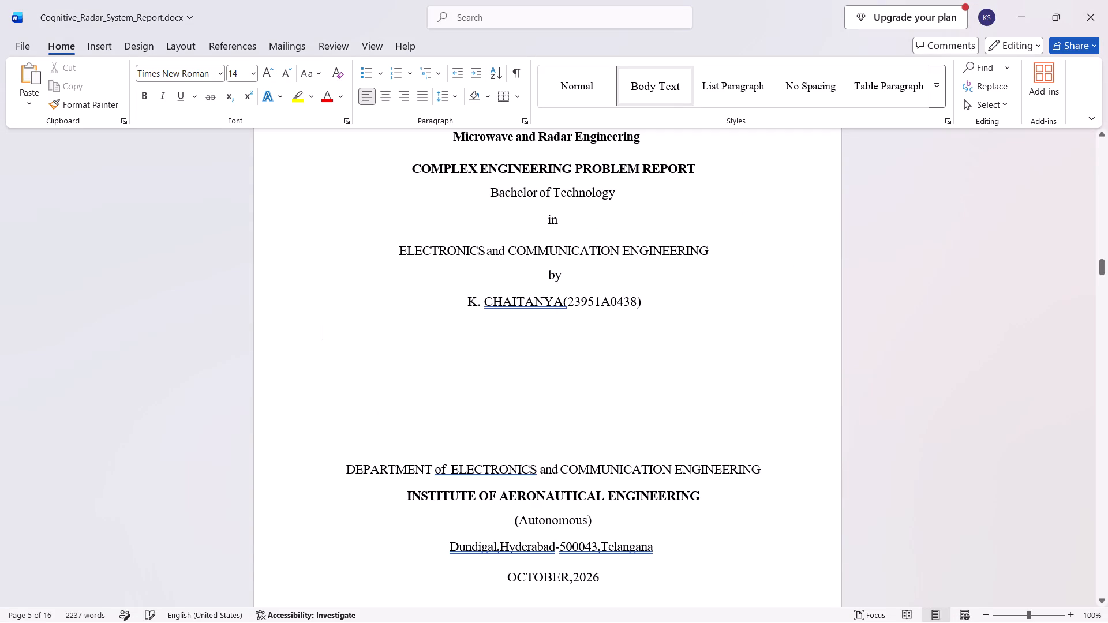
{"action": "key", "text": "space"}
{"action": "key", "text": "space"}
{"action": "key", "text": "space"}
{"action": "key", "text": "space"}
{"action": "key", "text": "space"}
{"action": "key", "text": "space"}
{"action": "key", "text": "space"}
{"action": "key", "text": "space"}
{"action": "key", "text": "space"}
{"action": "key", "text": "space"}
{"action": "key", "text": "space"}
{"action": "key", "text": "space"}
{"action": "key", "text": "space"}
{"action": "key", "text": "space"}
{"action": "key", "text": "space"}
{"action": "key", "text": "space"}
{"action": "key", "text": "space"}
{"action": "key", "text": "space"}
{"action": "key", "text": "space"}
{"action": "key", "text": "space"}
{"action": "key", "text": "space"}
{"action": "key", "text": "space"}
{"action": "key", "text": "space"}
{"action": "key", "text": "space"}
{"action": "key", "text": "space"}
{"action": "key", "text": "space"}
{"action": "key", "text": "space"}
{"action": "key", "text": "space"}
{"action": "key", "text": "ctrl+v"}
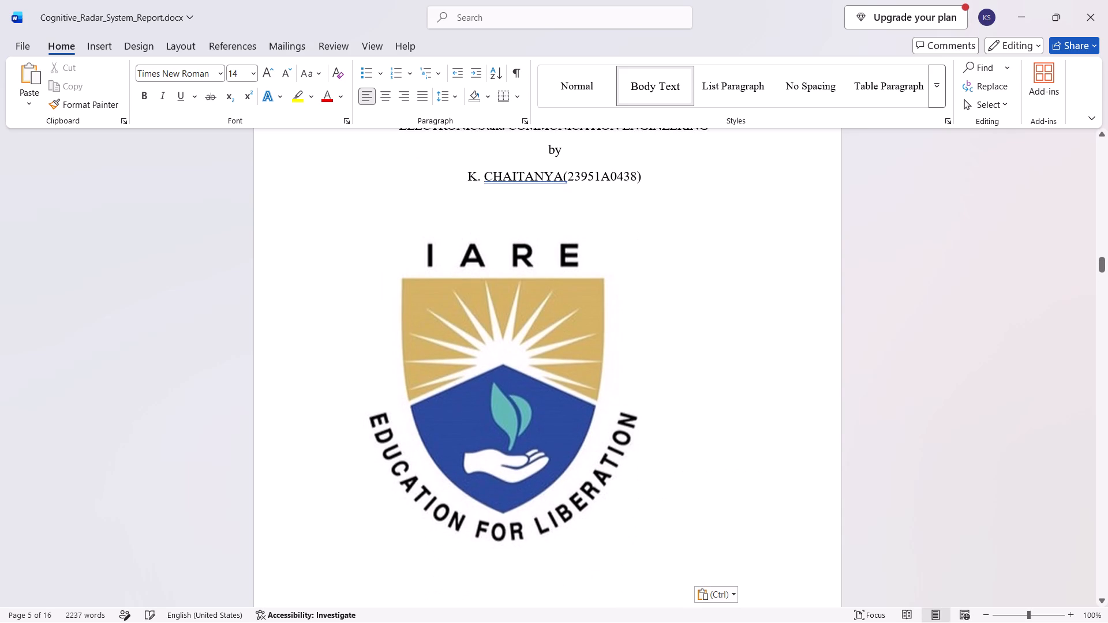
Shrink the pasted IARE crest on page 5 proportionally to about half its size.
{"action": "left_click", "coordinate": [521, 351]}
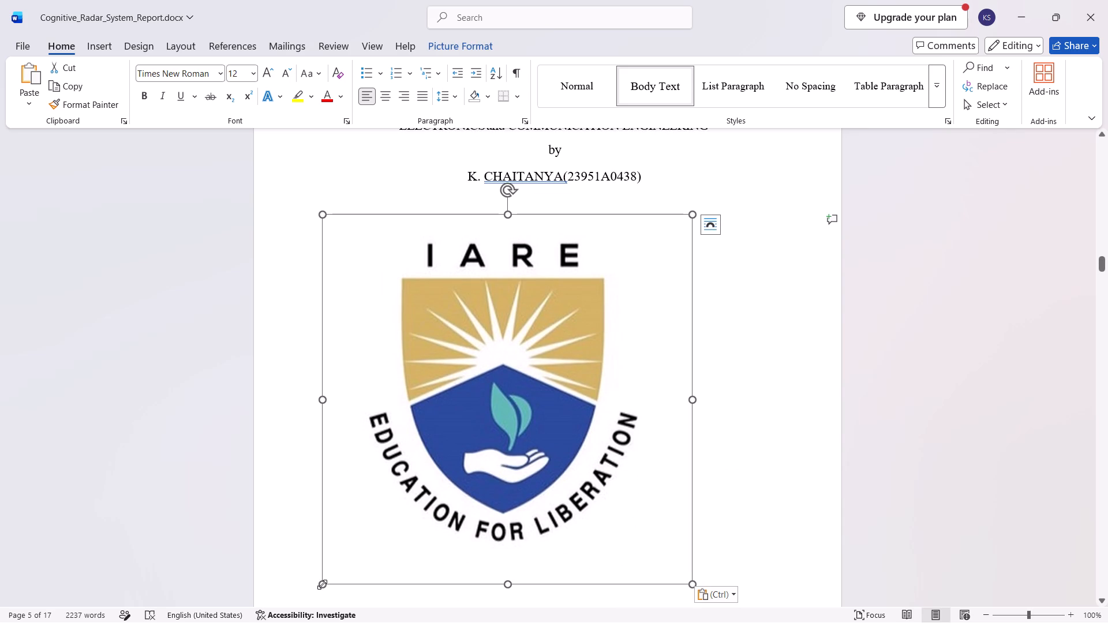
{"action": "left_click_drag", "start_coordinate": [323, 584], "coordinate": [470, 476]}
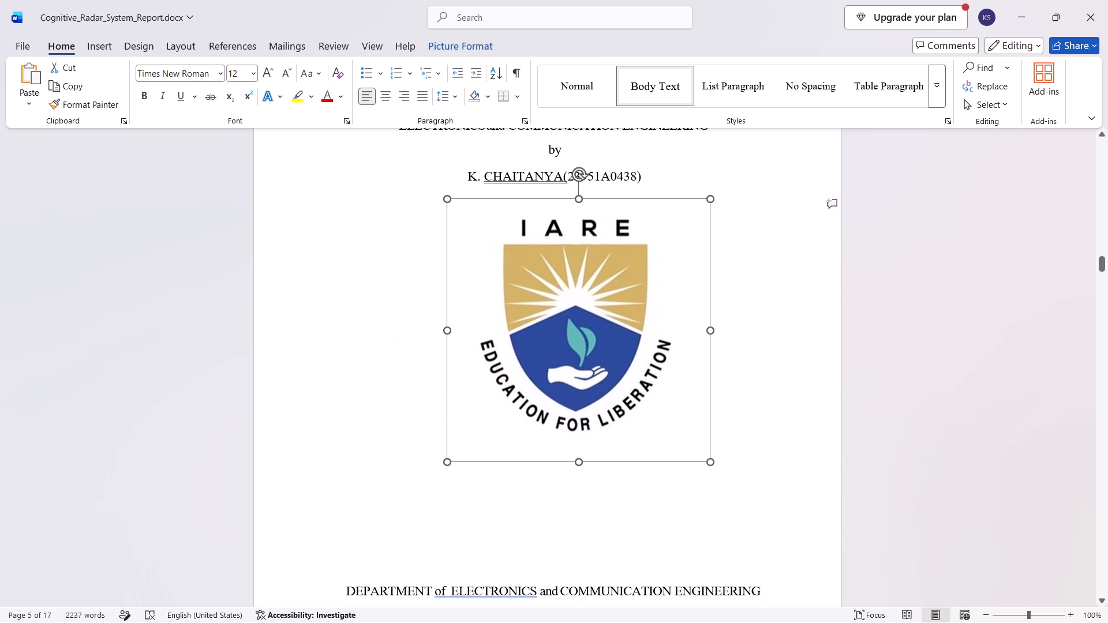
{"action": "left_click_drag", "start_coordinate": [470, 476], "coordinate": [473, 474]}
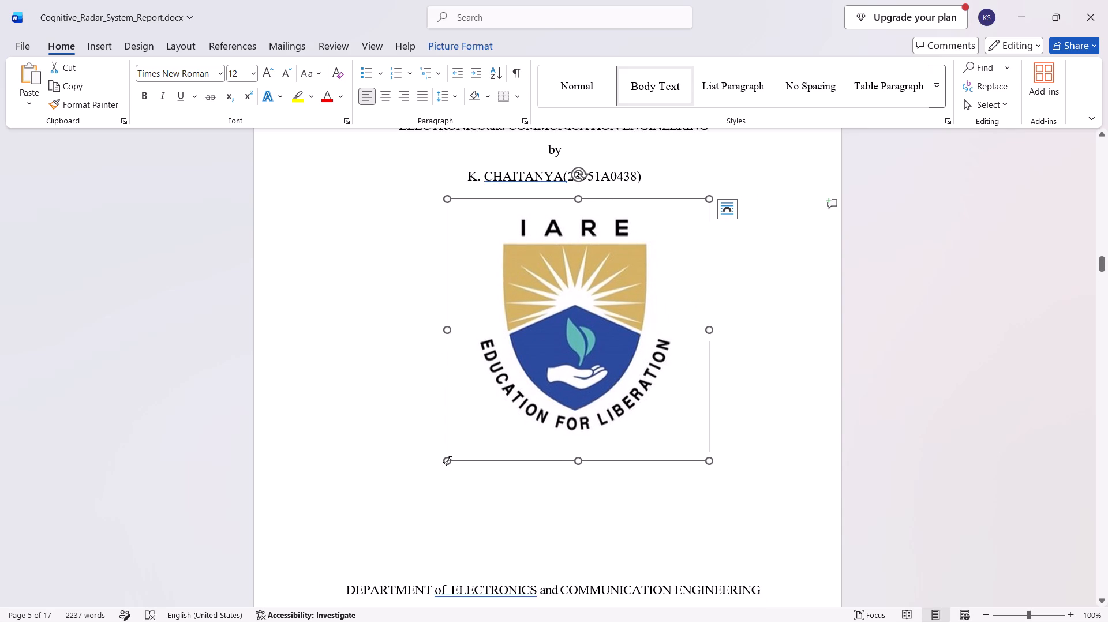
{"action": "left_click_drag", "start_coordinate": [448, 458], "coordinate": [496, 411]}
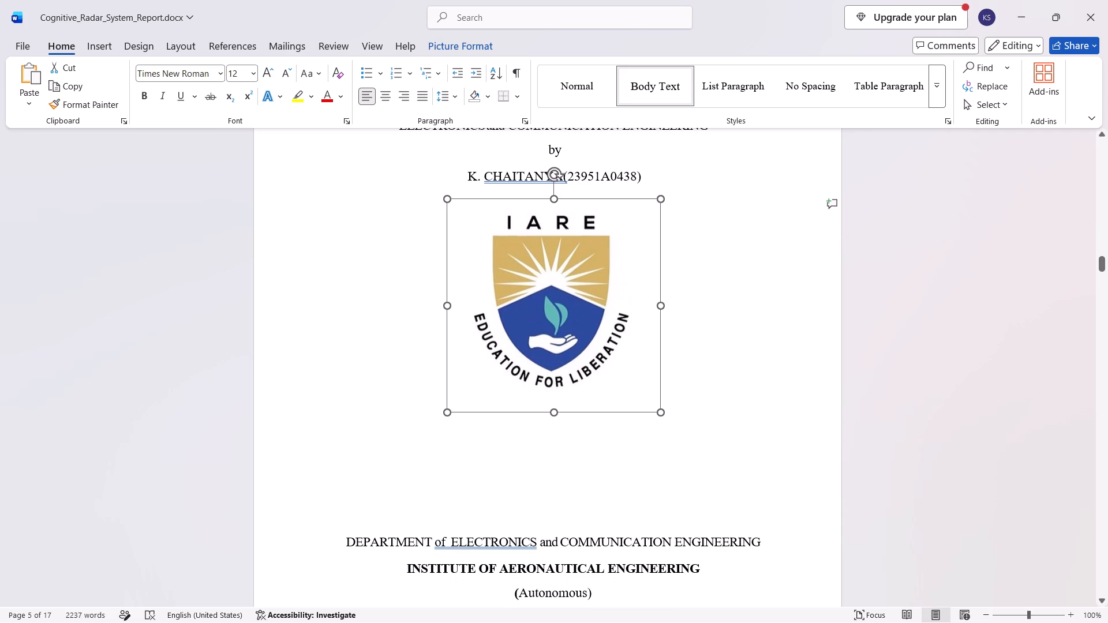
{"action": "left_click_drag", "start_coordinate": [496, 411], "coordinate": [535, 380]}
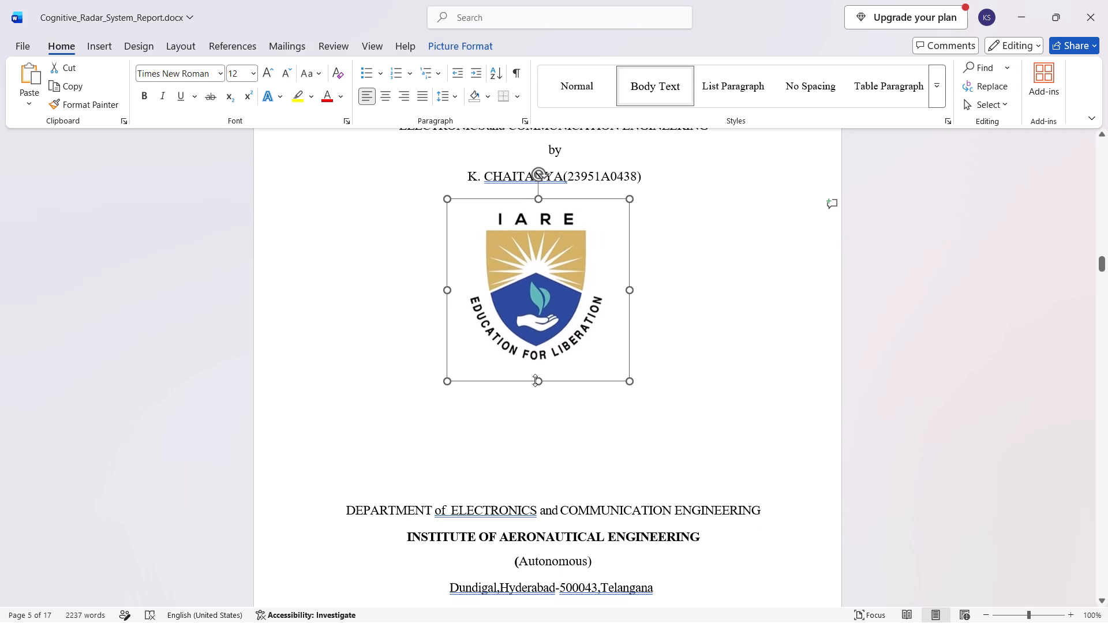
Delete the surplus blank lines between the IARE crest and the "DEPARTMENT of ELECTRONICS" line on page 5.
{"action": "left_click", "coordinate": [505, 449]}
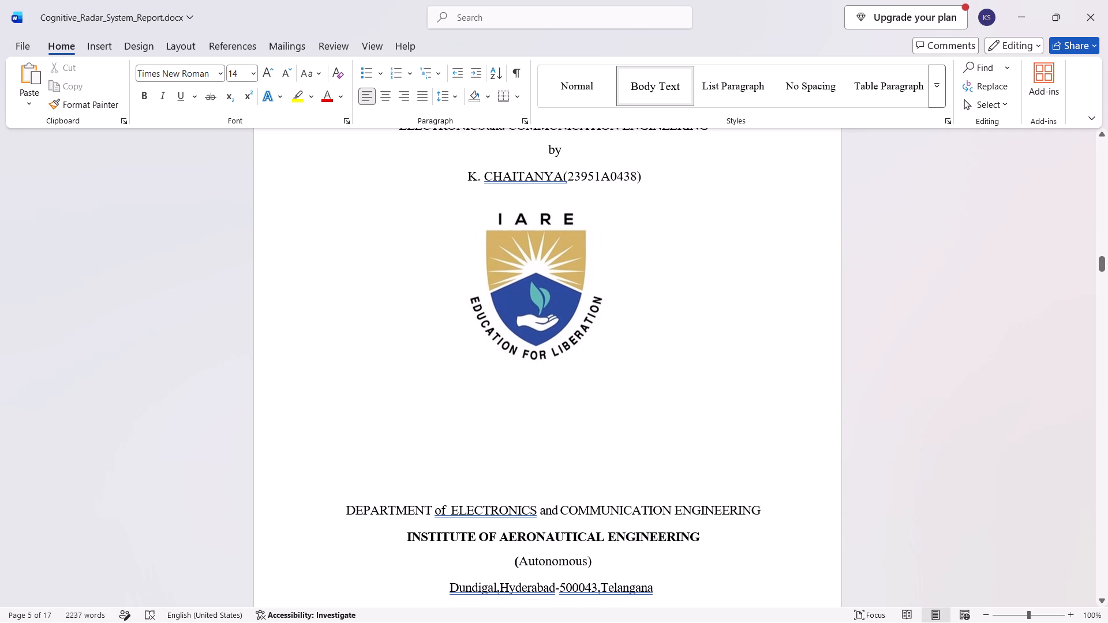
{"action": "key", "text": "BackSpace"}
{"action": "key", "text": "BackSpace"}
{"action": "key", "text": "BackSpace"}
{"action": "key", "text": "BackSpace"}
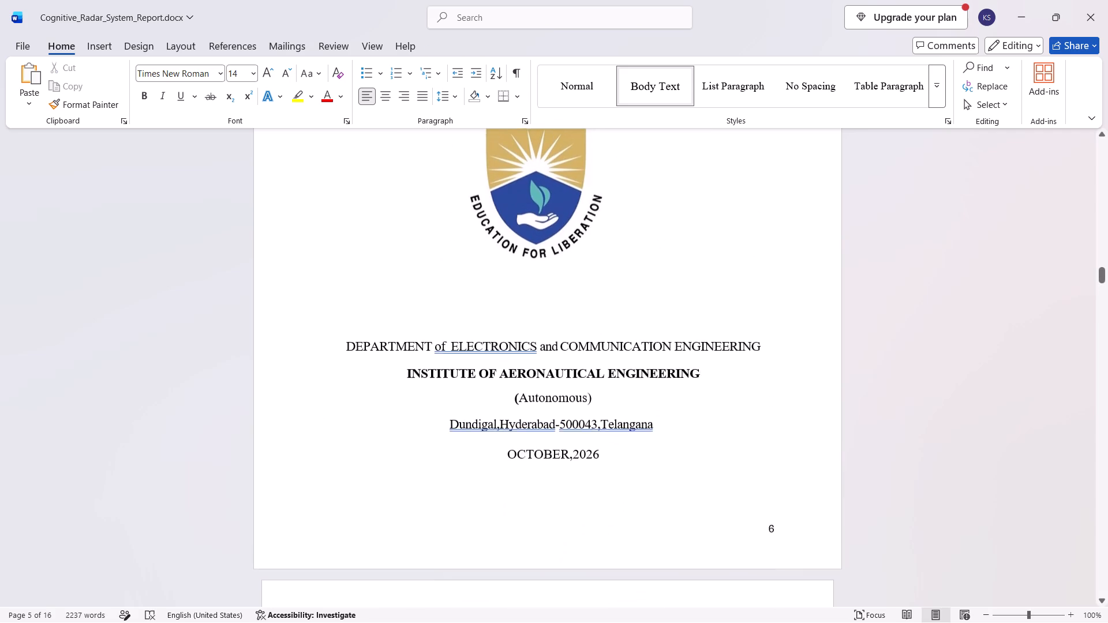
{"action": "key", "text": "BackSpace"}
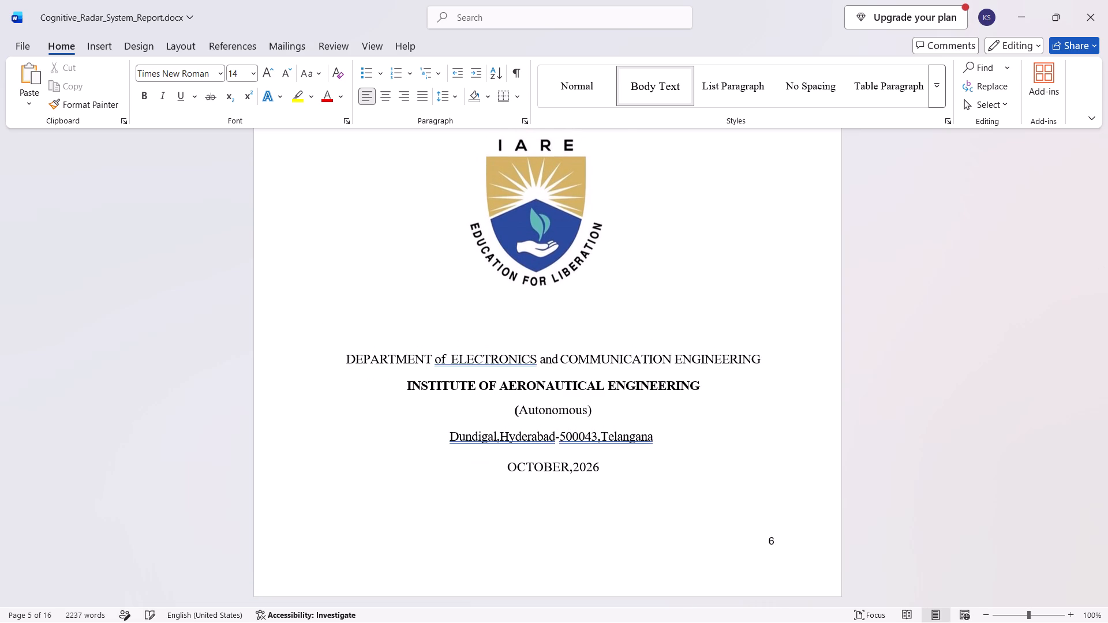
{"action": "key", "text": "BackSpace"}
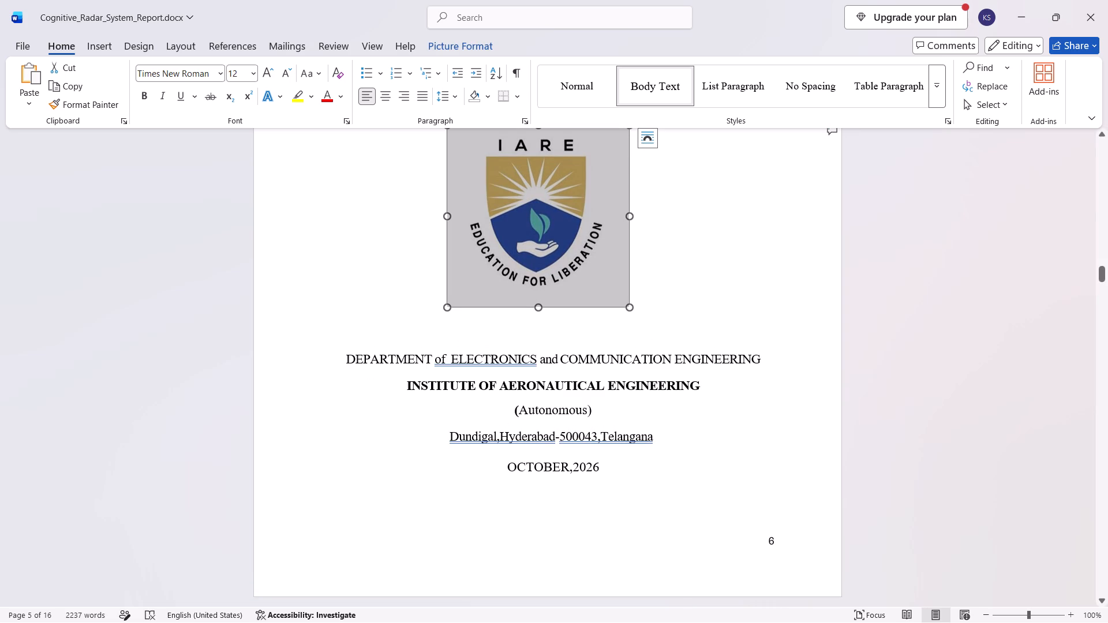
{"action": "left_click", "coordinate": [638, 267]}
Scale the IARE crest down slightly more so it fits compactly under the student's name line.
{"action": "scroll", "coordinate": [638, 267], "scroll_direction": "up", "scroll_amount": 1}
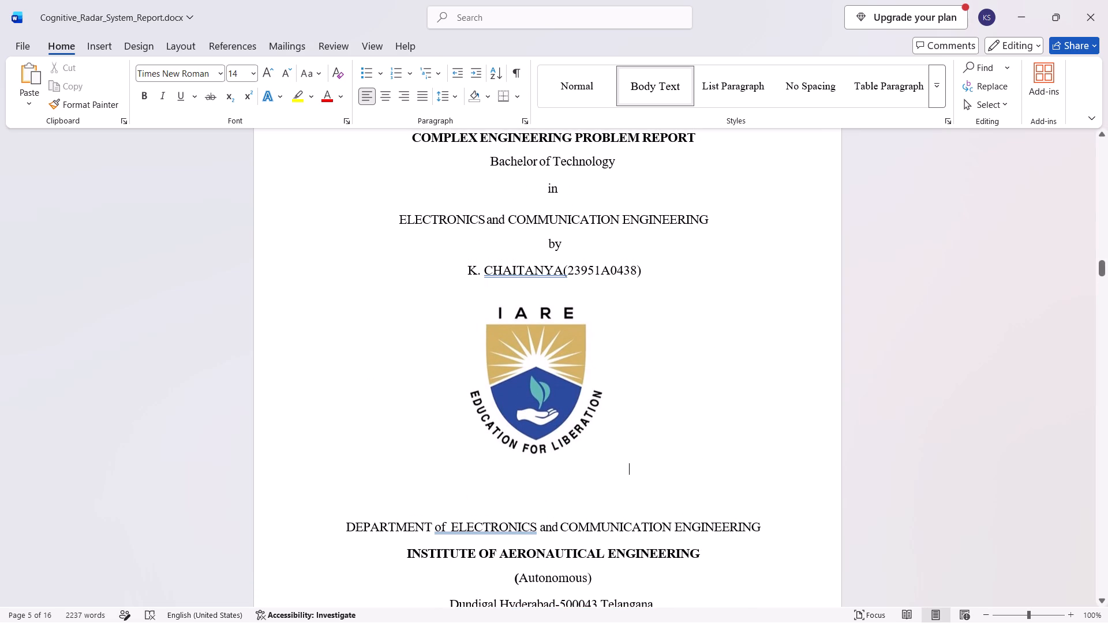
{"action": "left_click", "coordinate": [545, 351]}
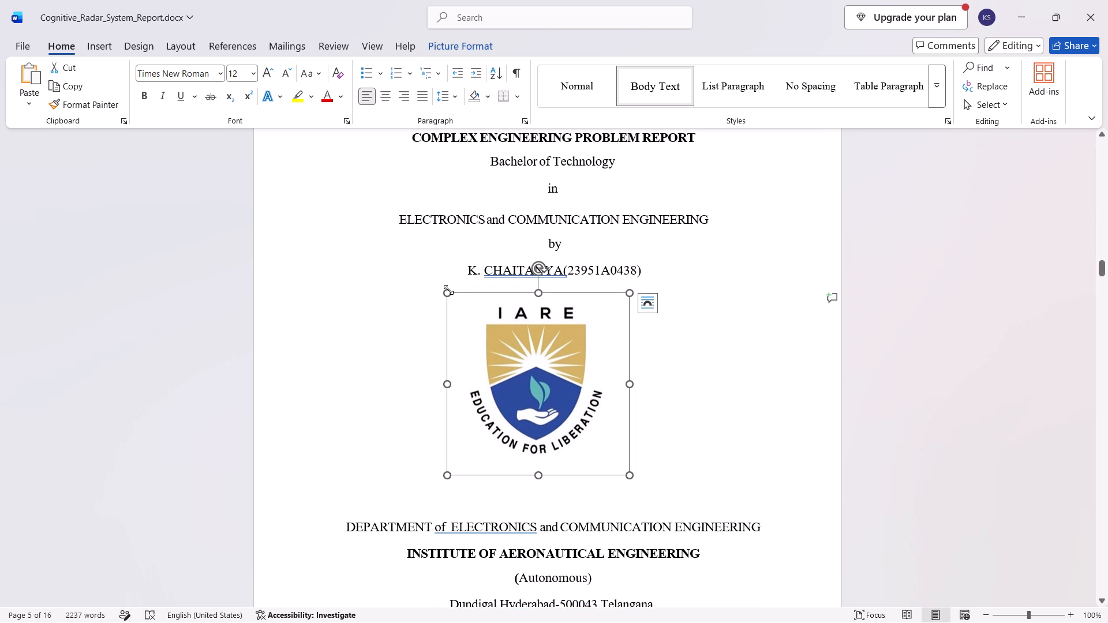
{"action": "left_click_drag", "start_coordinate": [448, 292], "coordinate": [482, 308]}
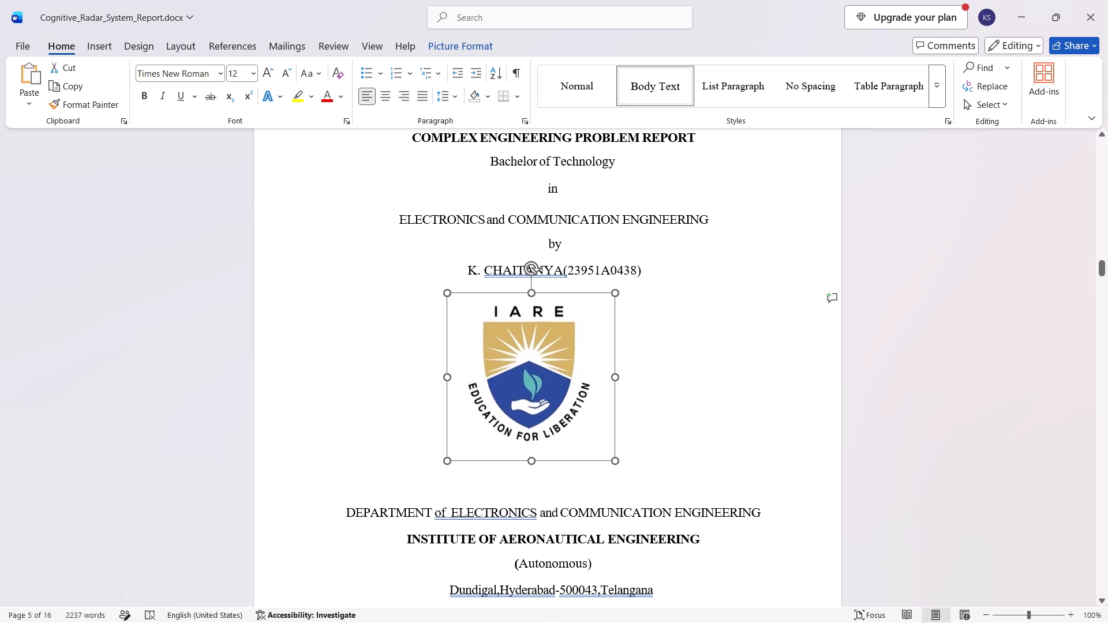
{"action": "left_click_drag", "start_coordinate": [482, 308], "coordinate": [509, 322]}
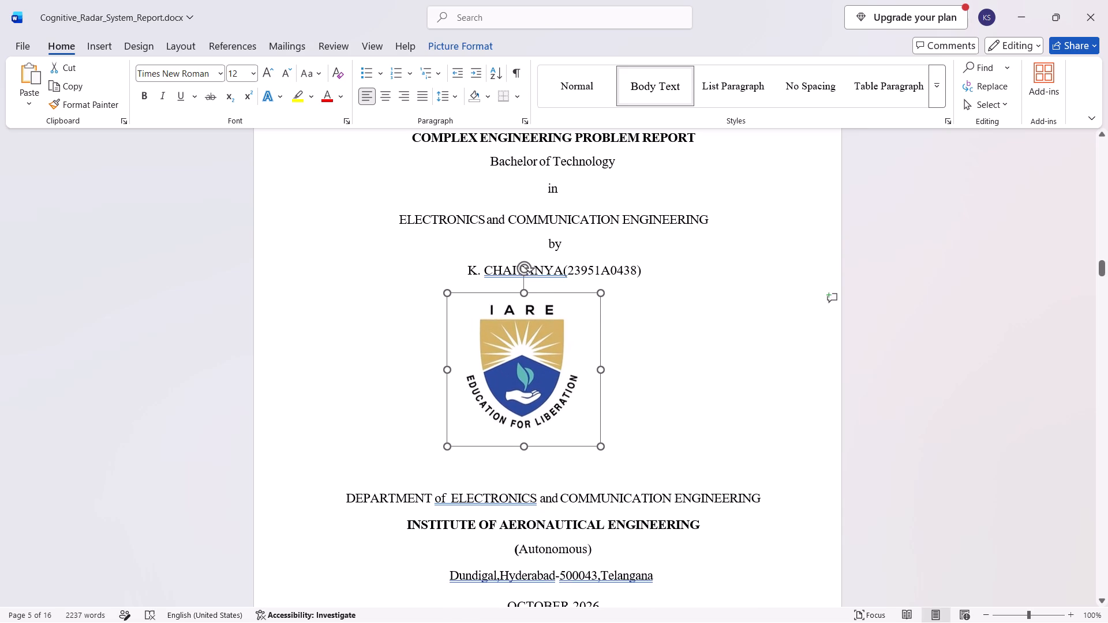
Insert four more spaces before the IARE crest to bring it closer to the centre of page 5.
{"action": "left_click", "coordinate": [443, 350]}
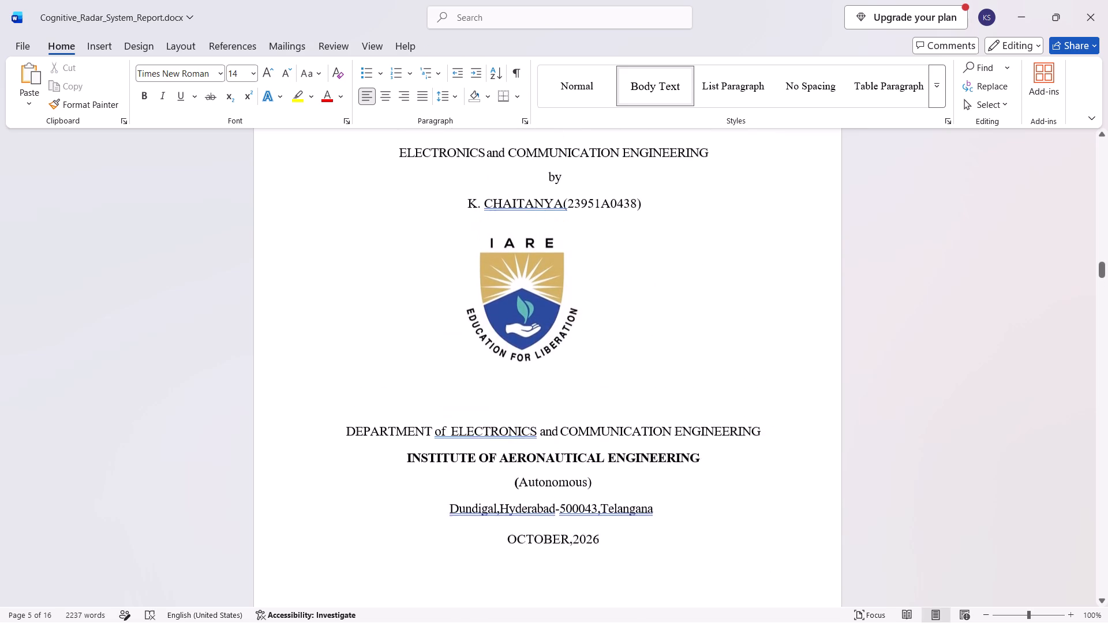
{"action": "left_click", "coordinate": [443, 350]}
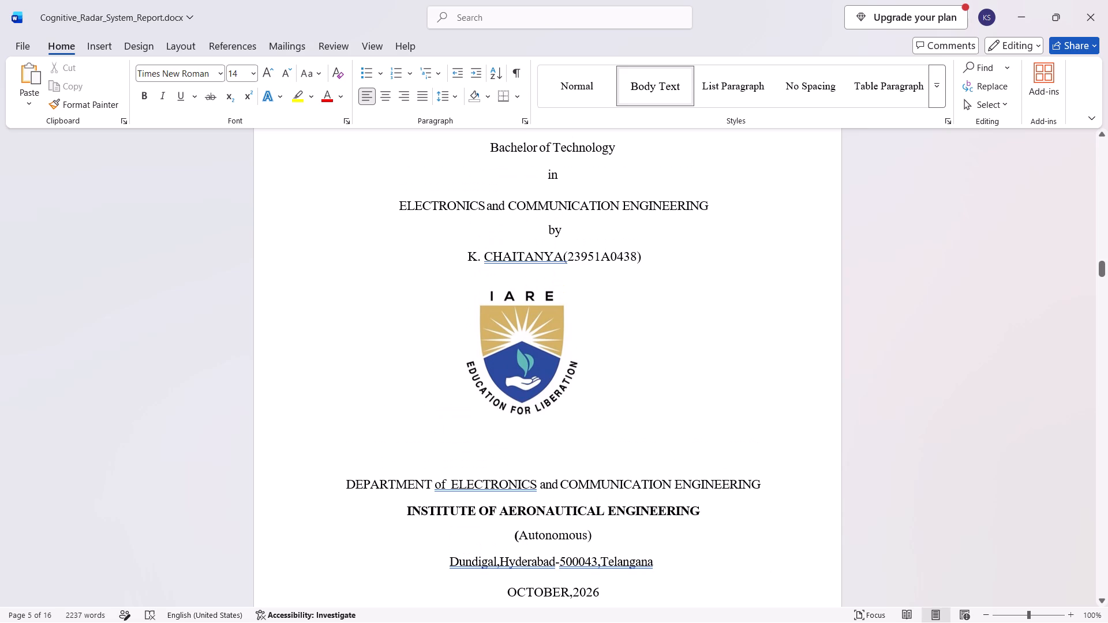
{"action": "key", "text": "space"}
{"action": "key", "text": "space"}
{"action": "key", "text": "space"}
{"action": "key", "text": "space"}
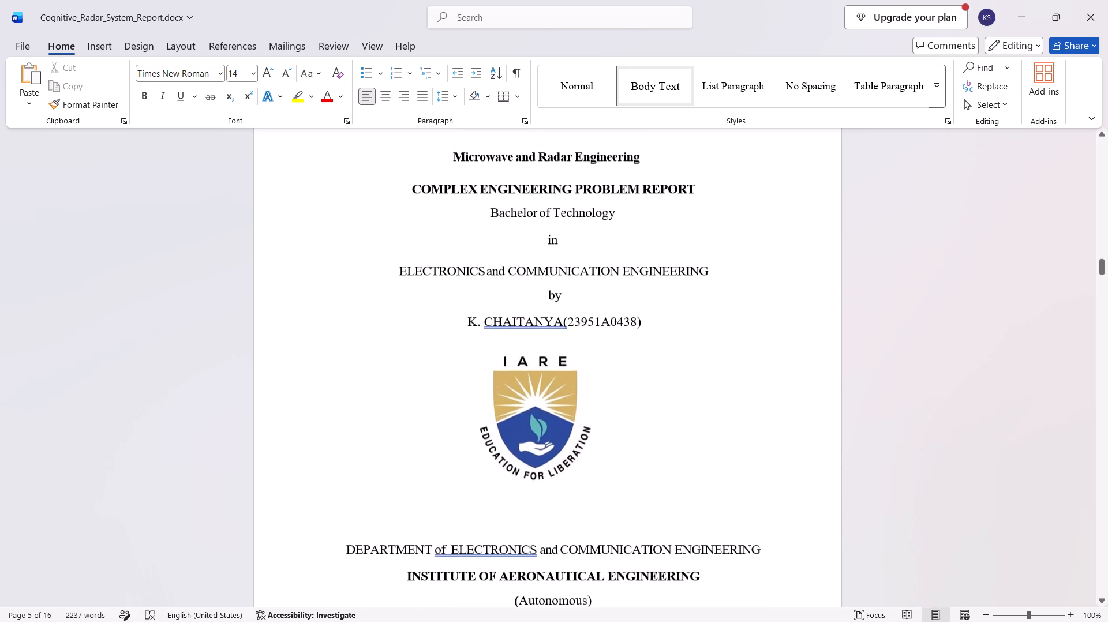
{"action": "scroll", "coordinate": [471, 282], "scroll_direction": "down", "scroll_amount": 2}
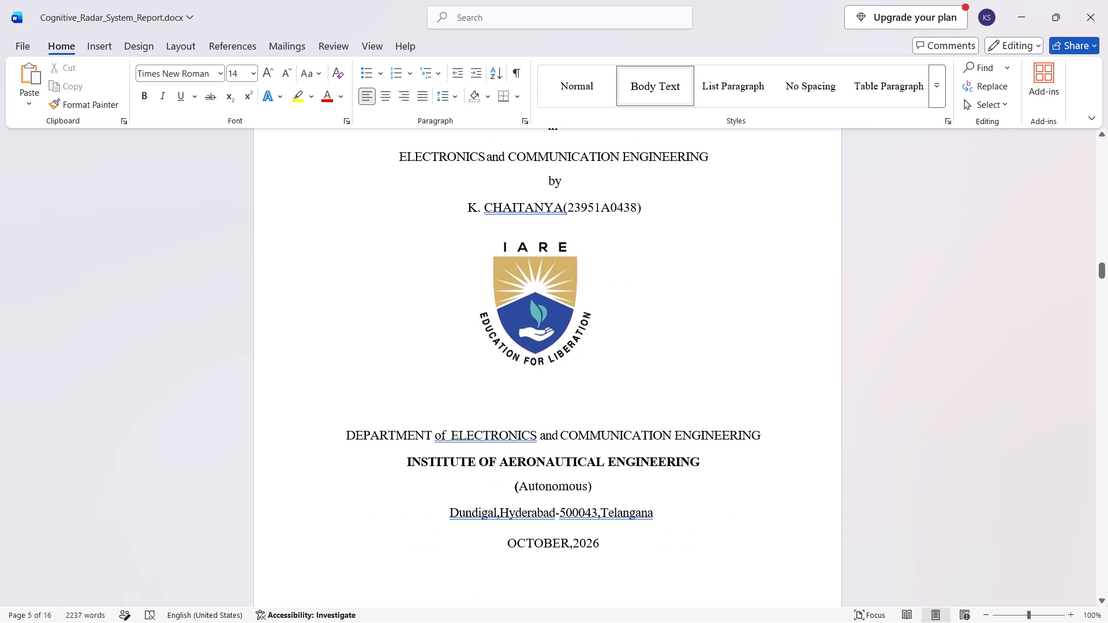
{"action": "left_click", "coordinate": [471, 282]}
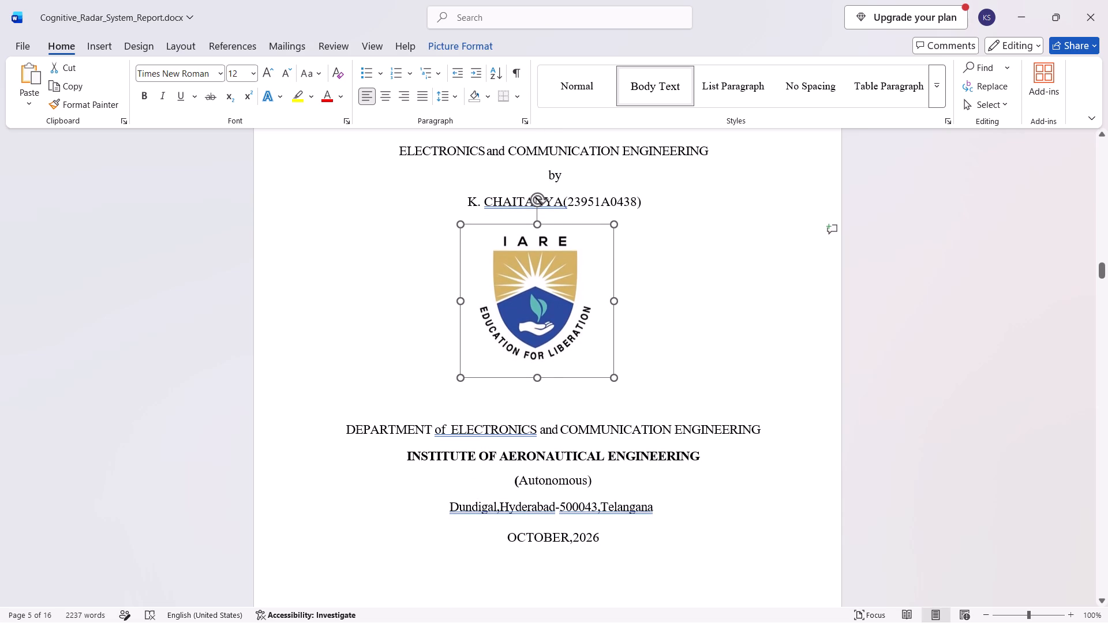
{"action": "left_click", "coordinate": [432, 317]}
Review the pages after page 5, from the table of contents through the abstract and Chapter 1 to the Chapter 2 requirements.
{"action": "scroll", "coordinate": [432, 317], "scroll_direction": "down", "scroll_amount": 1}
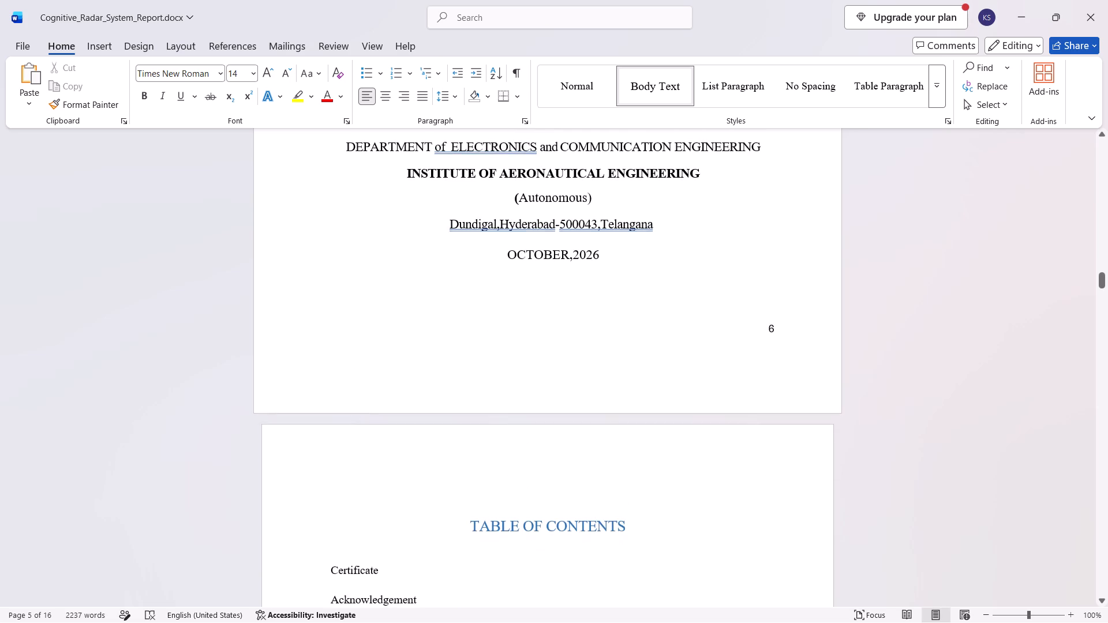
{"action": "scroll", "coordinate": [432, 317], "scroll_direction": "down", "scroll_amount": 4}
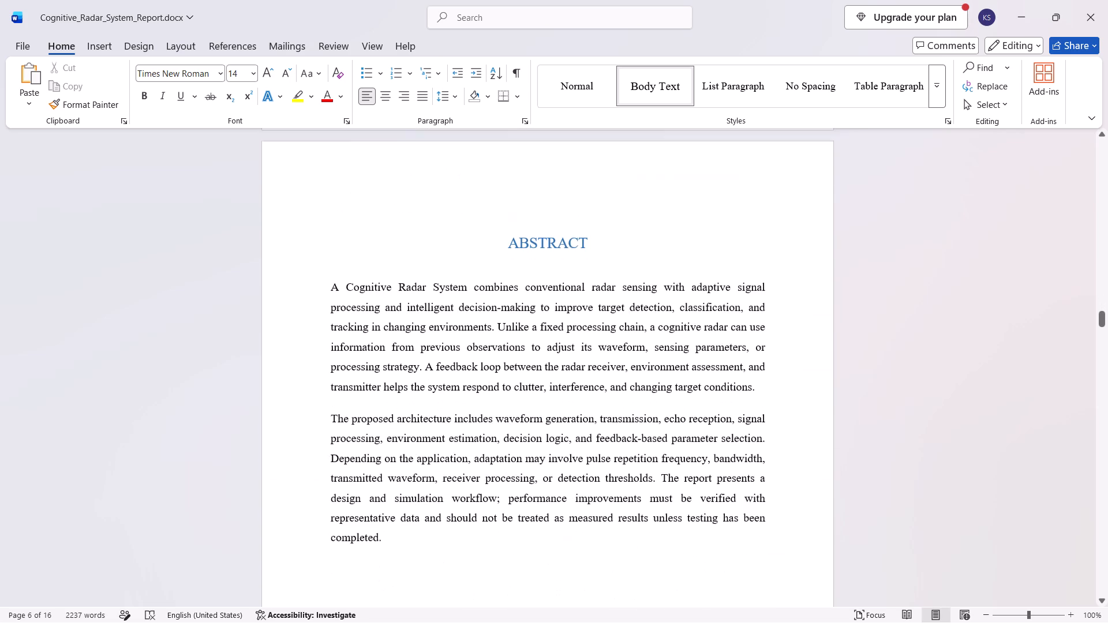
{"action": "scroll", "coordinate": [432, 317], "scroll_direction": "down", "scroll_amount": 2}
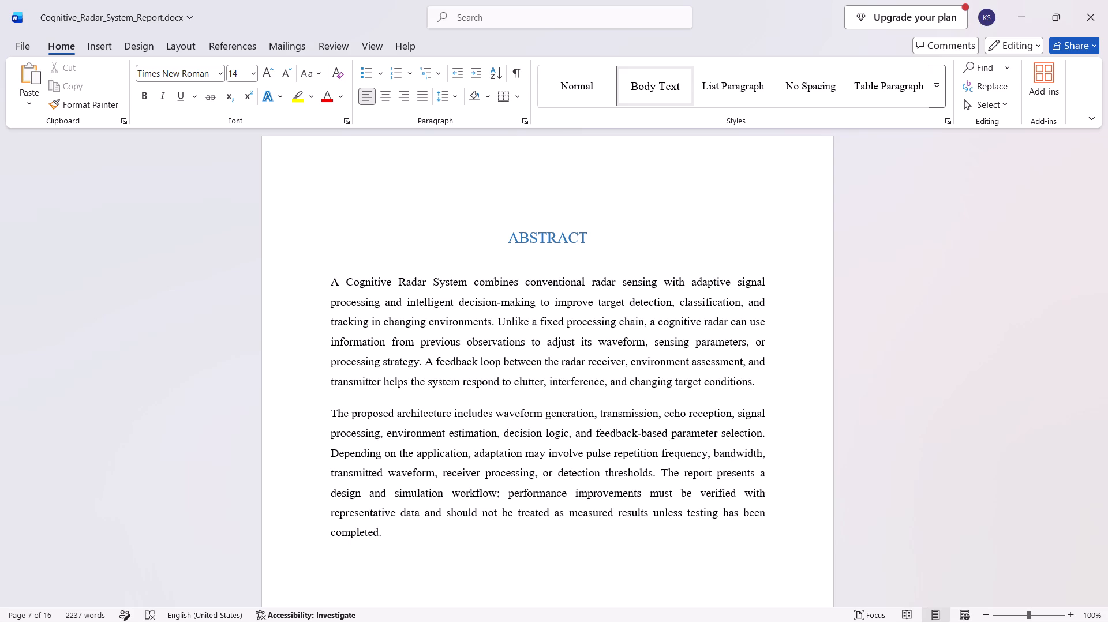
{"action": "scroll", "coordinate": [428, 341], "scroll_direction": "down", "scroll_amount": 1}
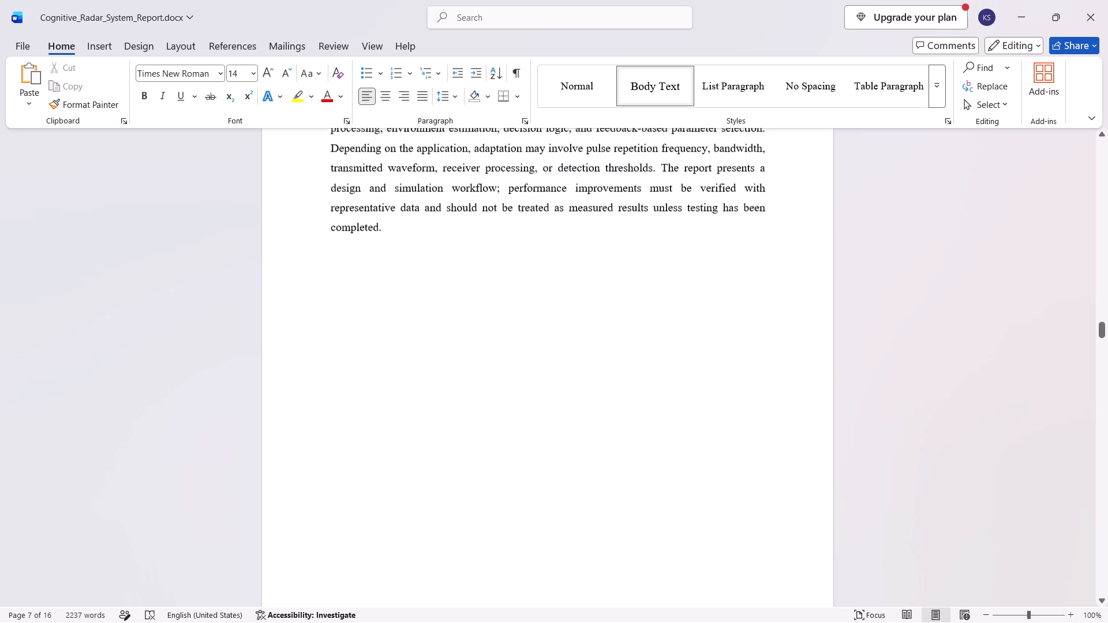
{"action": "scroll", "coordinate": [428, 341], "scroll_direction": "down", "scroll_amount": 6}
{"action": "scroll", "coordinate": [428, 341], "scroll_direction": "up", "scroll_amount": 1}
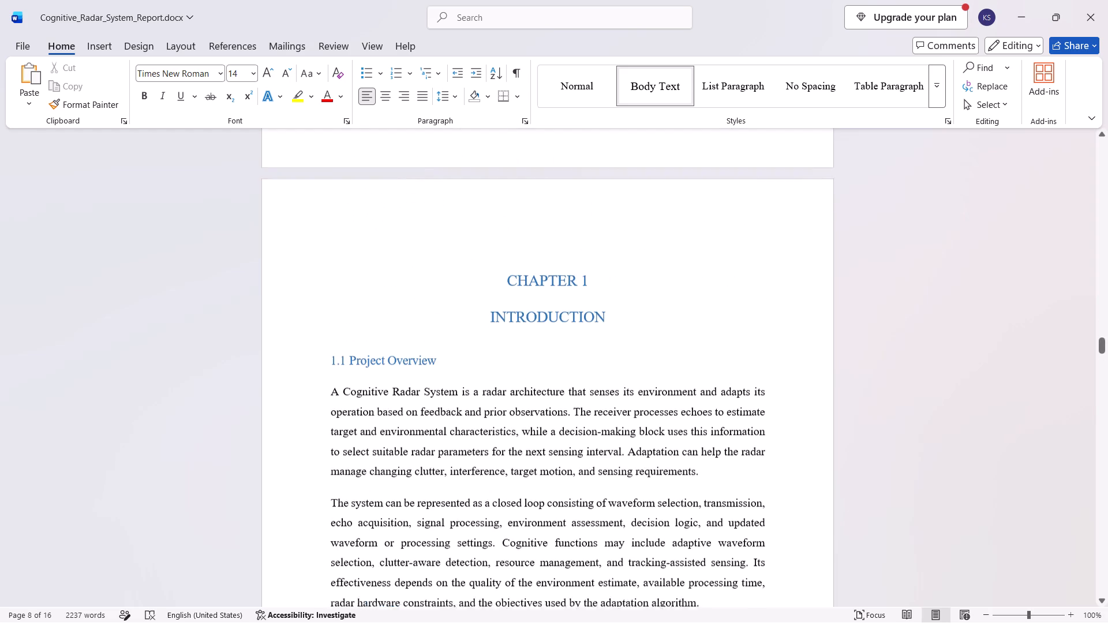
{"action": "scroll", "coordinate": [428, 341], "scroll_direction": "up", "scroll_amount": 1}
{"action": "scroll", "coordinate": [428, 341], "scroll_direction": "down", "scroll_amount": 1}
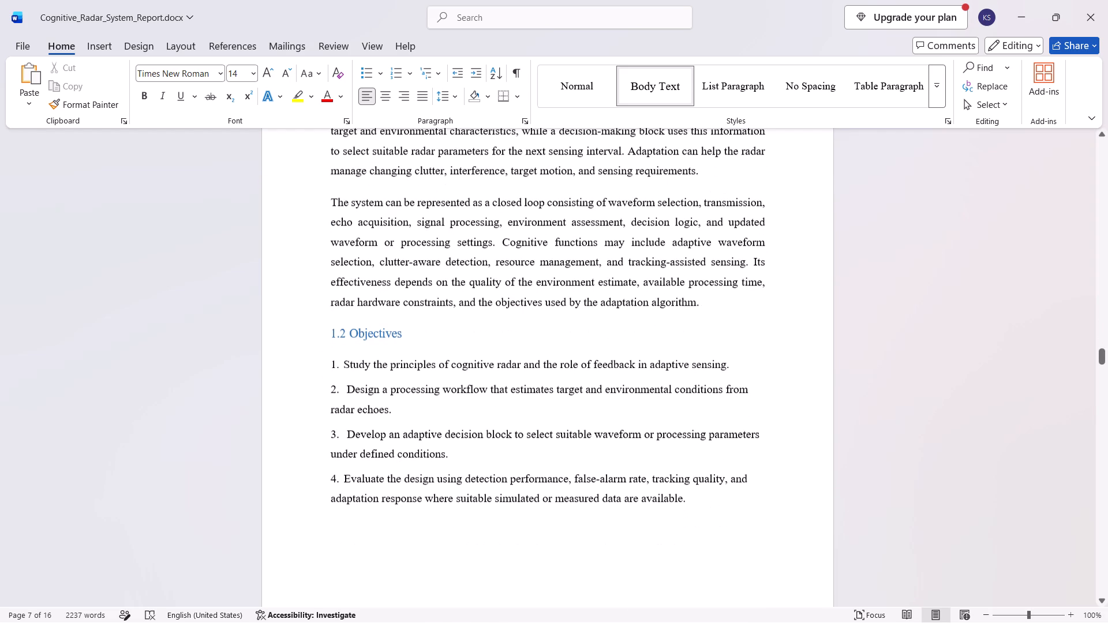
{"action": "scroll", "coordinate": [428, 341], "scroll_direction": "down", "scroll_amount": 1}
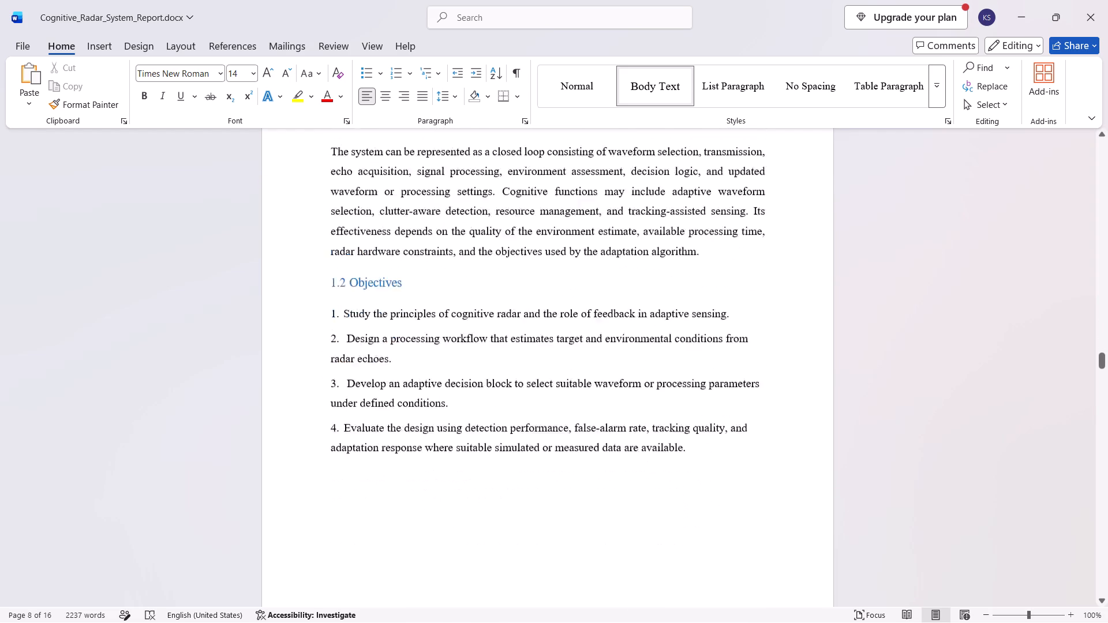
{"action": "scroll", "coordinate": [428, 341], "scroll_direction": "down", "scroll_amount": 3}
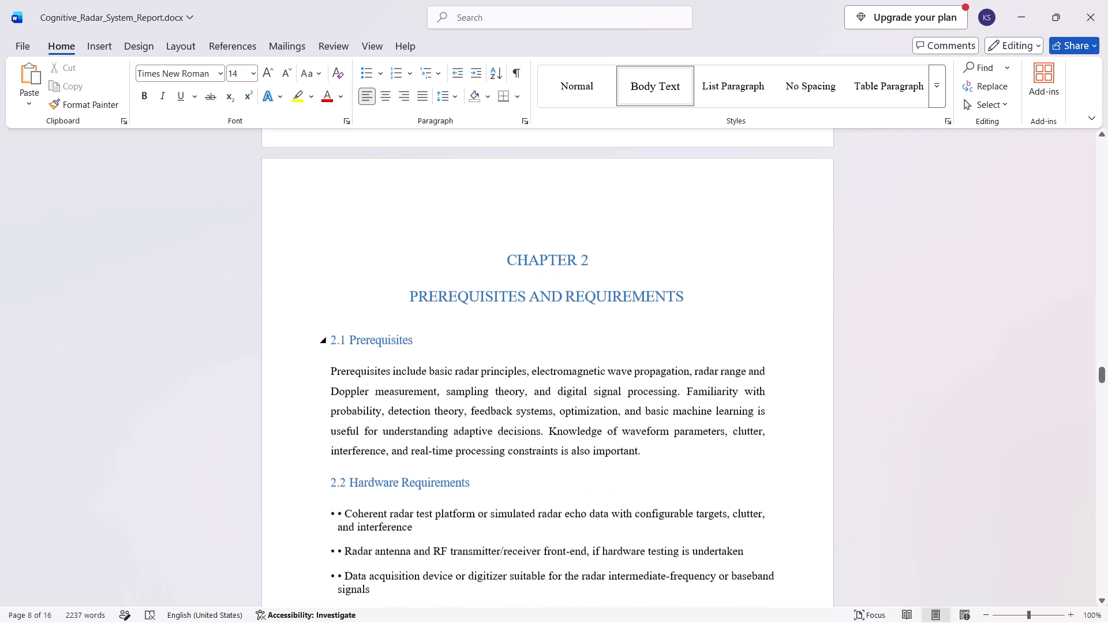
{"action": "scroll", "coordinate": [428, 341], "scroll_direction": "down", "scroll_amount": 1}
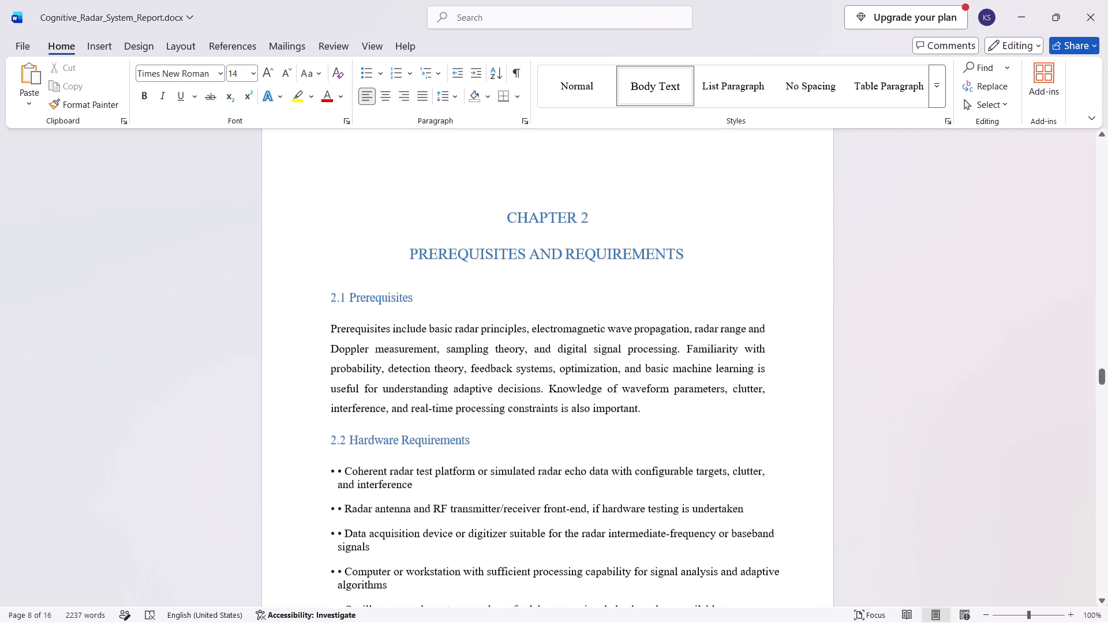
{"action": "scroll", "coordinate": [428, 341], "scroll_direction": "down", "scroll_amount": 1}
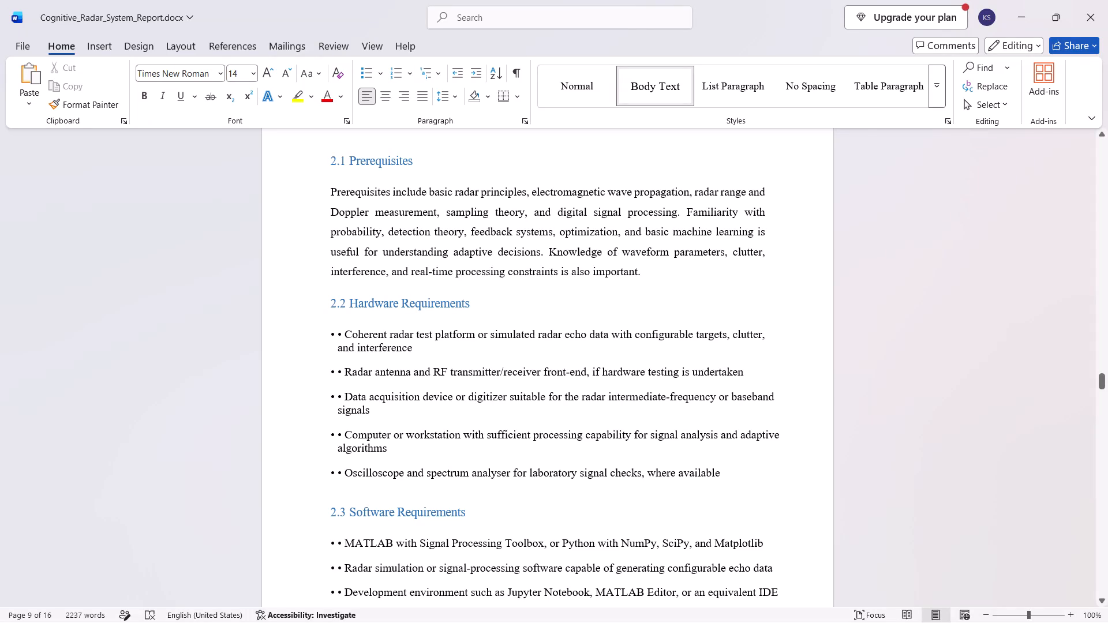
Remove the duplicate leading bullet from each of the five items under 2.2 Hardware Requirements, keeping one bullet per item.
{"action": "left_click", "coordinate": [336, 333]}
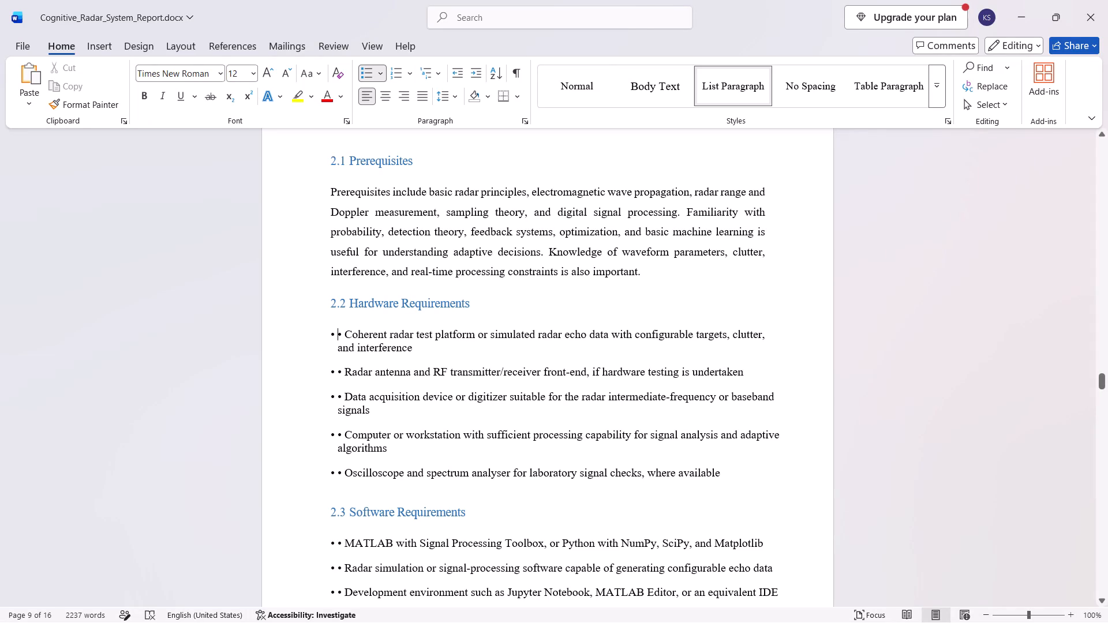
{"action": "key", "text": "BackSpace"}
{"action": "key", "text": "Down"}
{"action": "key", "text": "Down"}
{"action": "key", "text": "BackSpace"}
{"action": "key", "text": "Down"}
{"action": "key", "text": "BackSpace"}
{"action": "key", "text": "Down"}
{"action": "key", "text": "Down"}
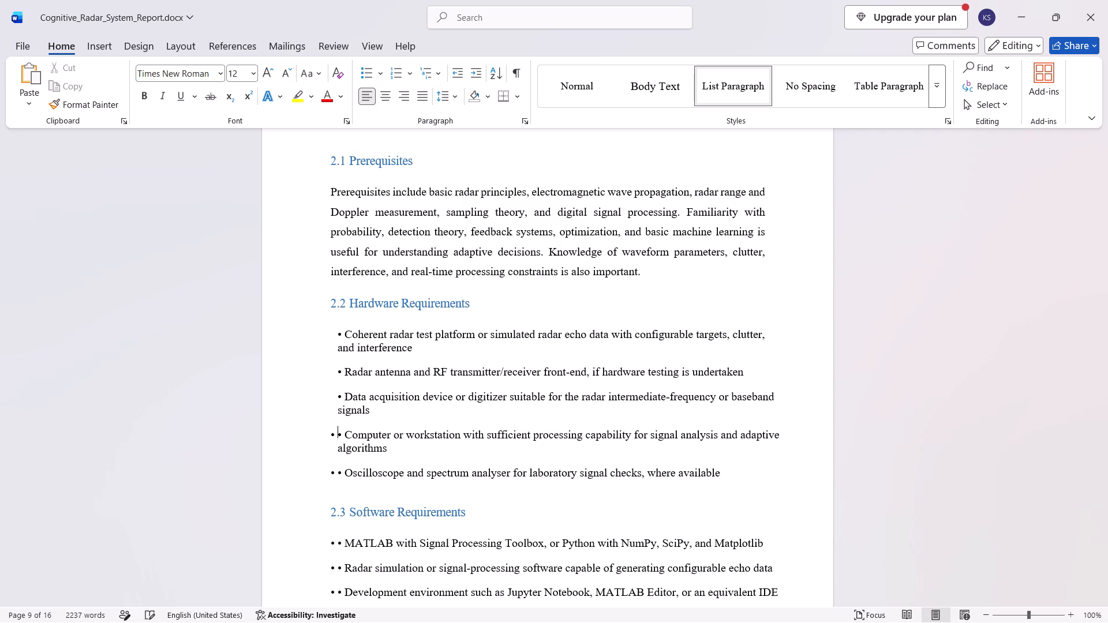
{"action": "key", "text": "BackSpace"}
{"action": "key", "text": "Down"}
{"action": "key", "text": "Down"}
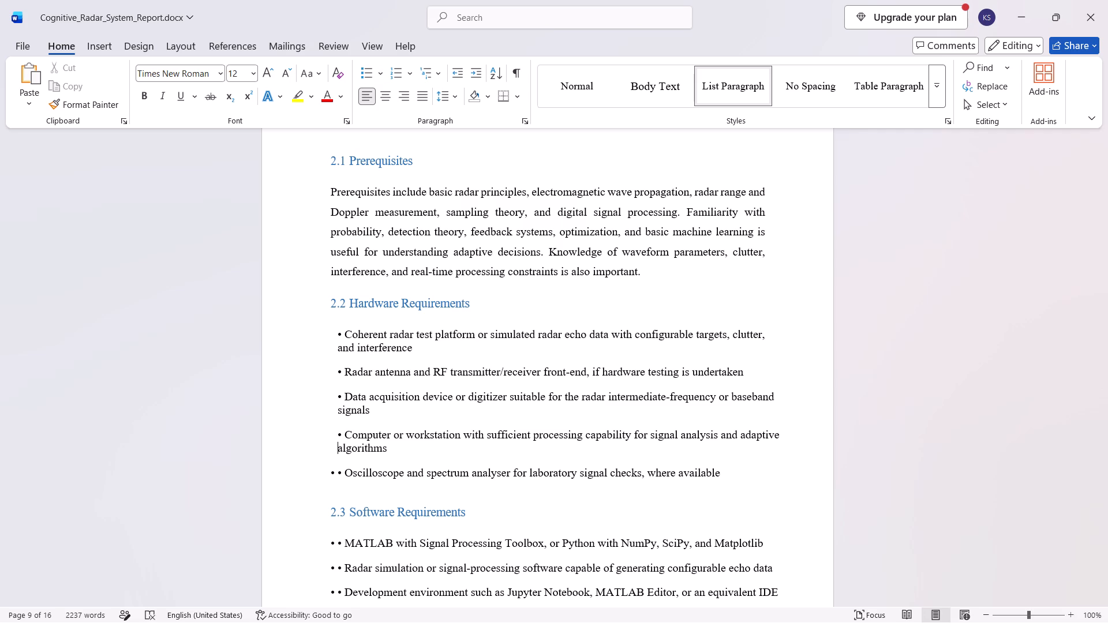
{"action": "key", "text": "BackSpace"}
Remove the duplicate leading bullet from each of the four items under 2.3 Software Requirements.
{"action": "scroll", "coordinate": [336, 333], "scroll_direction": "down", "scroll_amount": 1}
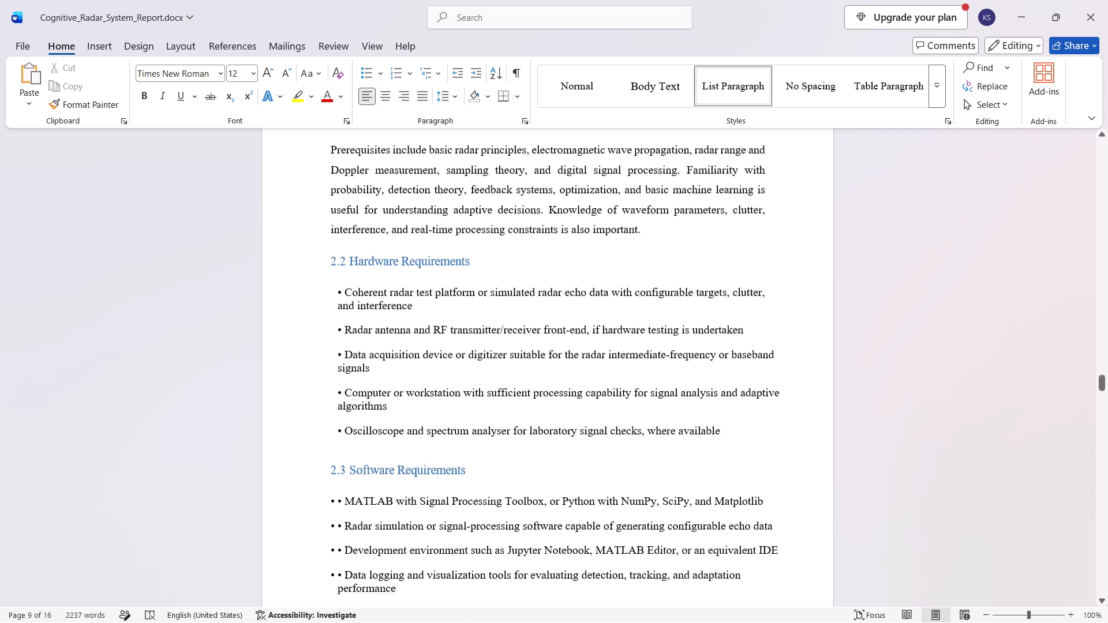
{"action": "scroll", "coordinate": [336, 333], "scroll_direction": "down", "scroll_amount": 1}
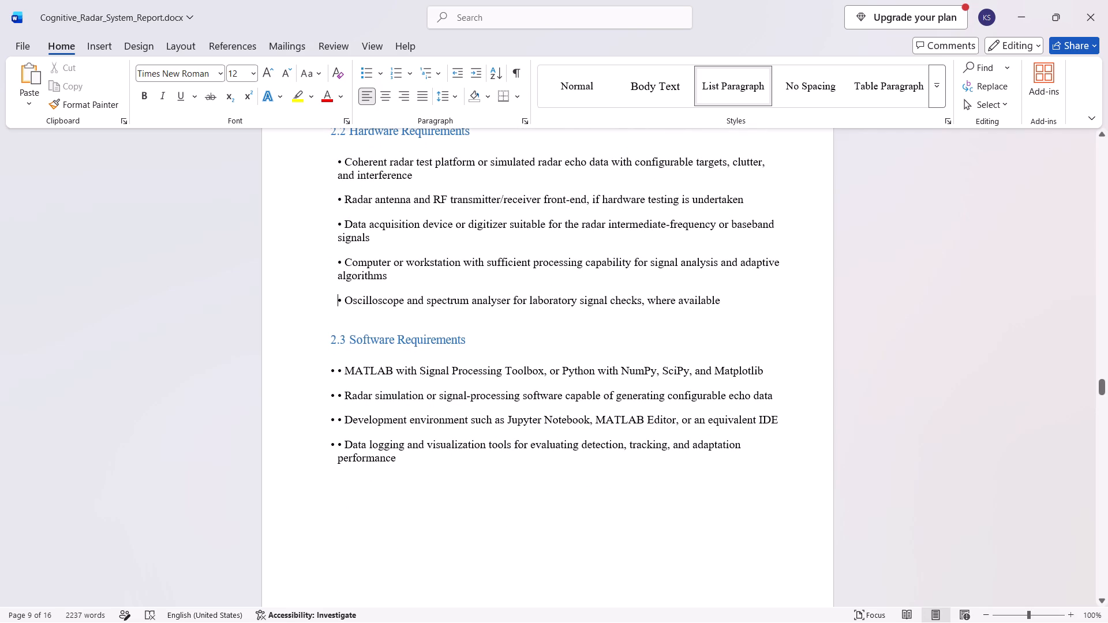
{"action": "left_click", "coordinate": [335, 368]}
{"action": "key", "text": "BackSpace"}
{"action": "key", "text": "Down"}
{"action": "key", "text": "BackSpace"}
{"action": "key", "text": "Down"}
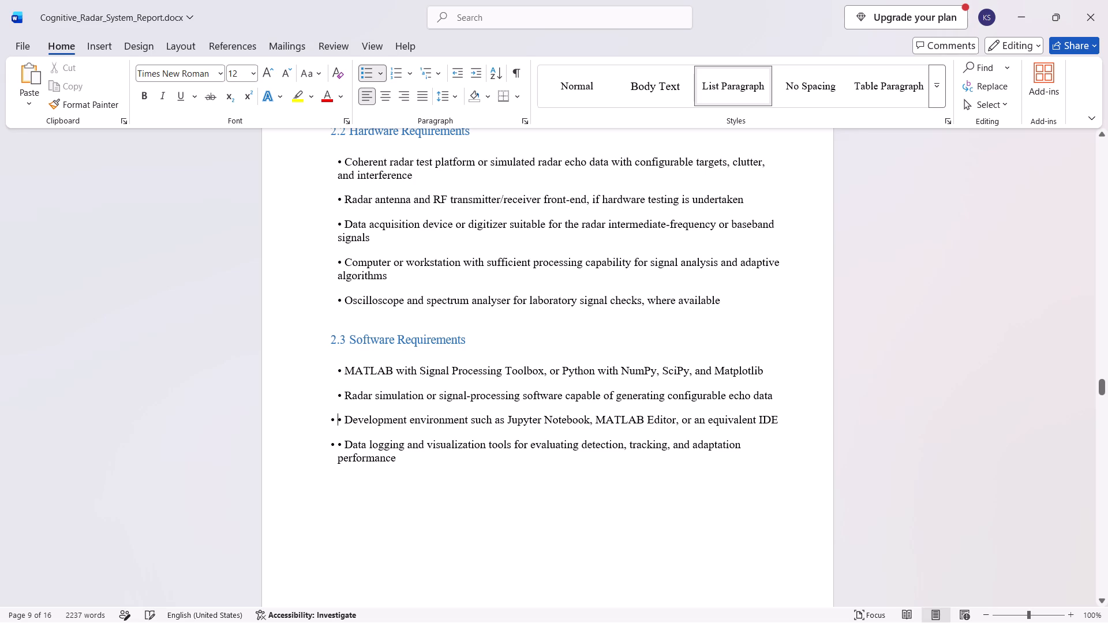
{"action": "key", "text": "BackSpace"}
{"action": "key", "text": "Down"}
{"action": "key", "text": "BackSpace"}
Format the "Generate or load radar echoes" sentence under Step 1 of the Chapter 3 workflow as Times New Roman, size 12.
{"action": "scroll", "coordinate": [335, 368], "scroll_direction": "down", "scroll_amount": 3}
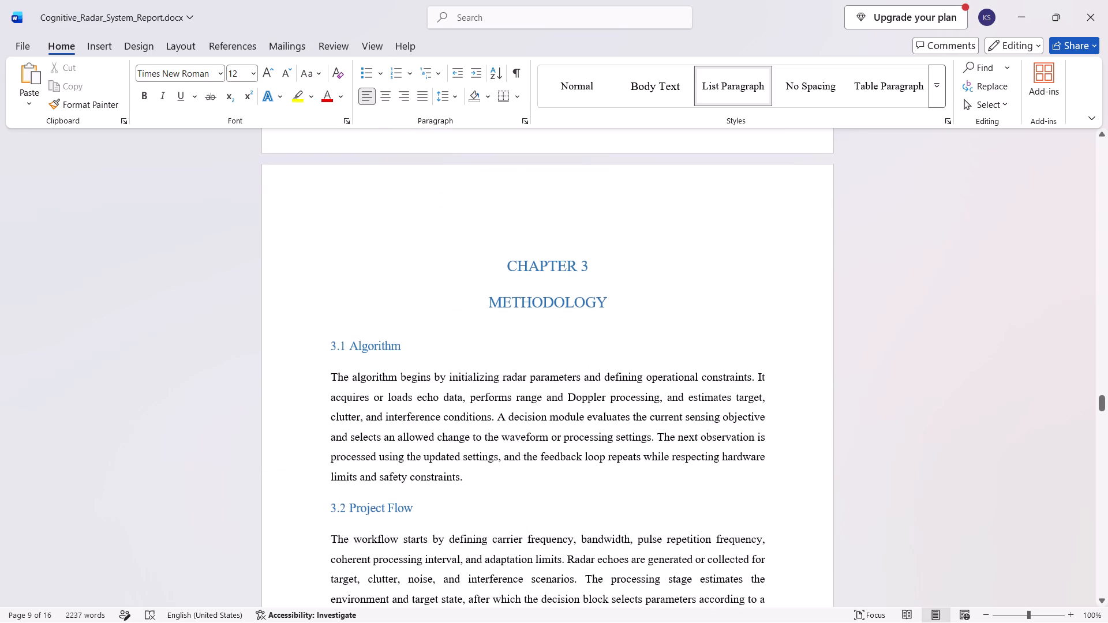
{"action": "scroll", "coordinate": [335, 368], "scroll_direction": "down", "scroll_amount": 2}
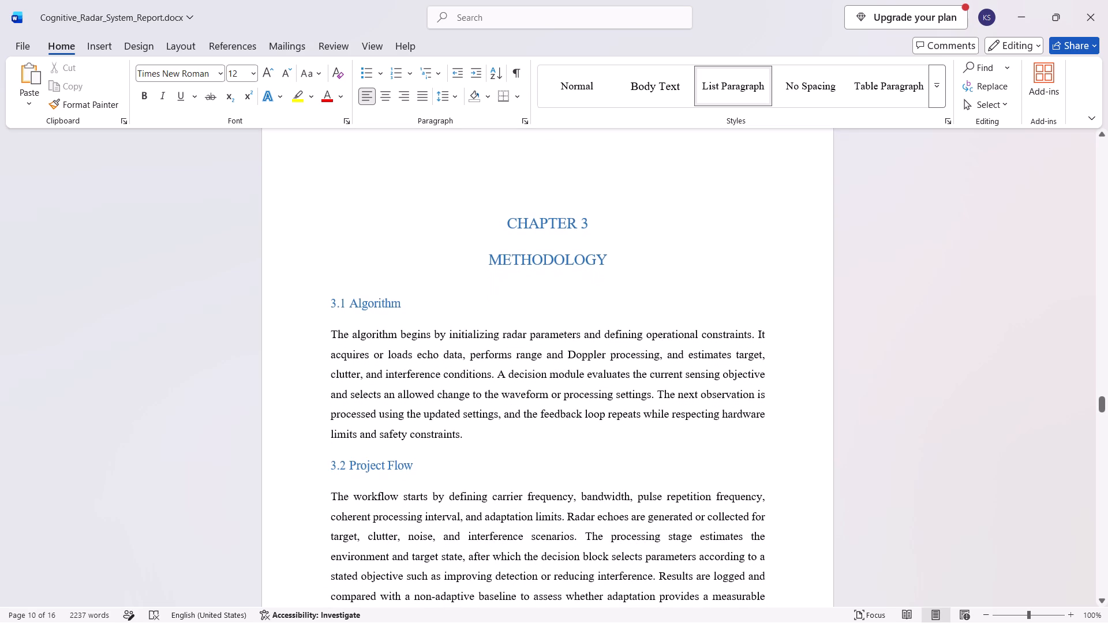
{"action": "scroll", "coordinate": [335, 368], "scroll_direction": "down", "scroll_amount": 2}
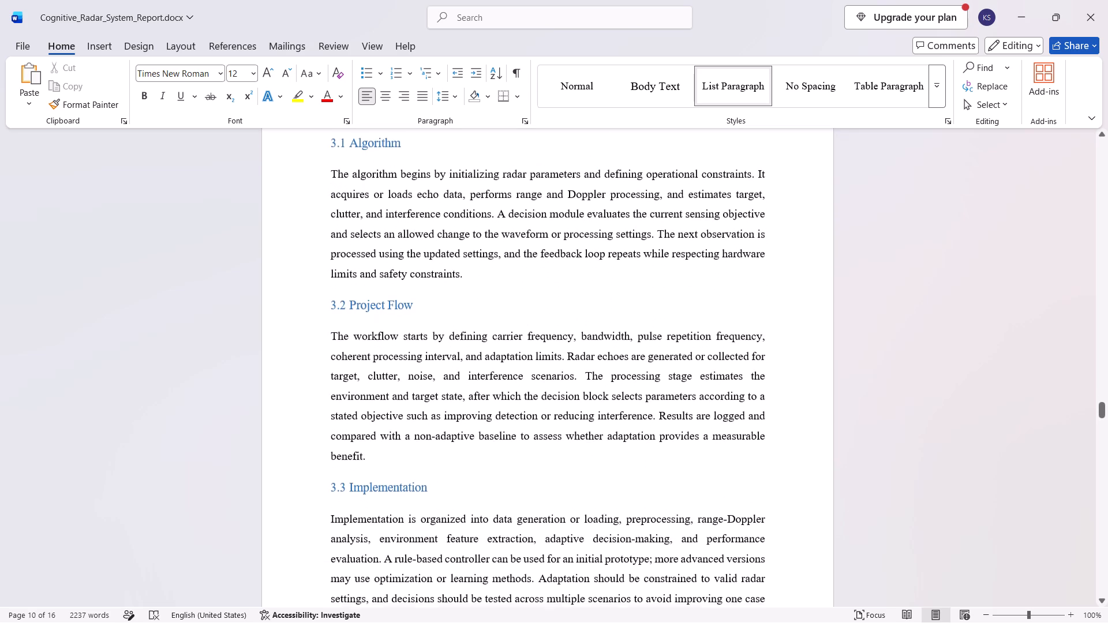
{"action": "scroll", "coordinate": [335, 368], "scroll_direction": "down", "scroll_amount": 2}
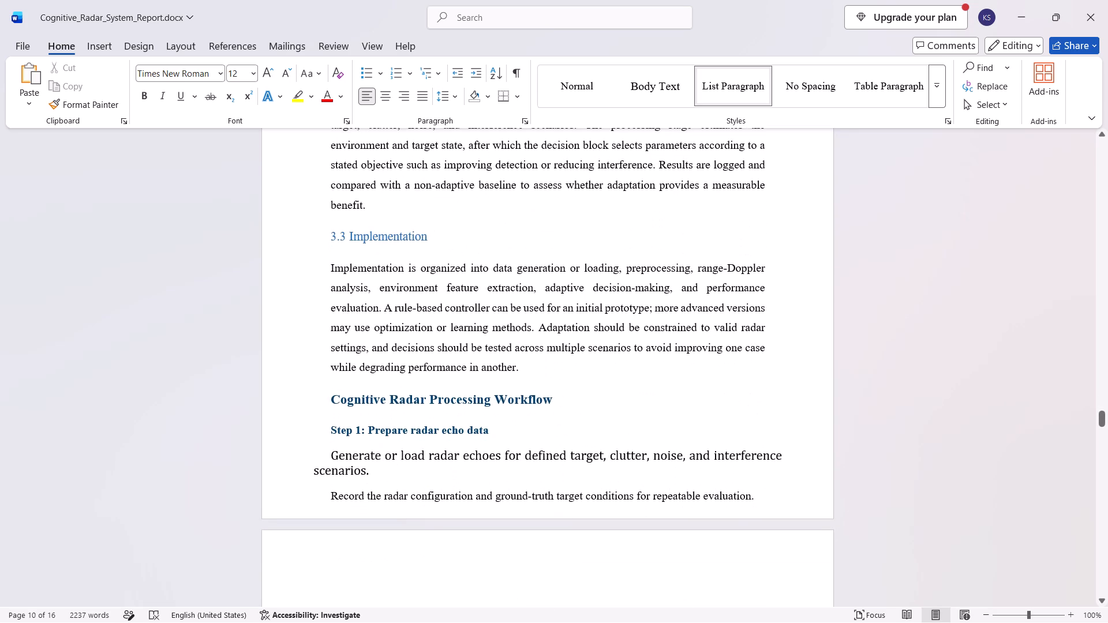
{"action": "scroll", "coordinate": [335, 368], "scroll_direction": "down", "scroll_amount": 1}
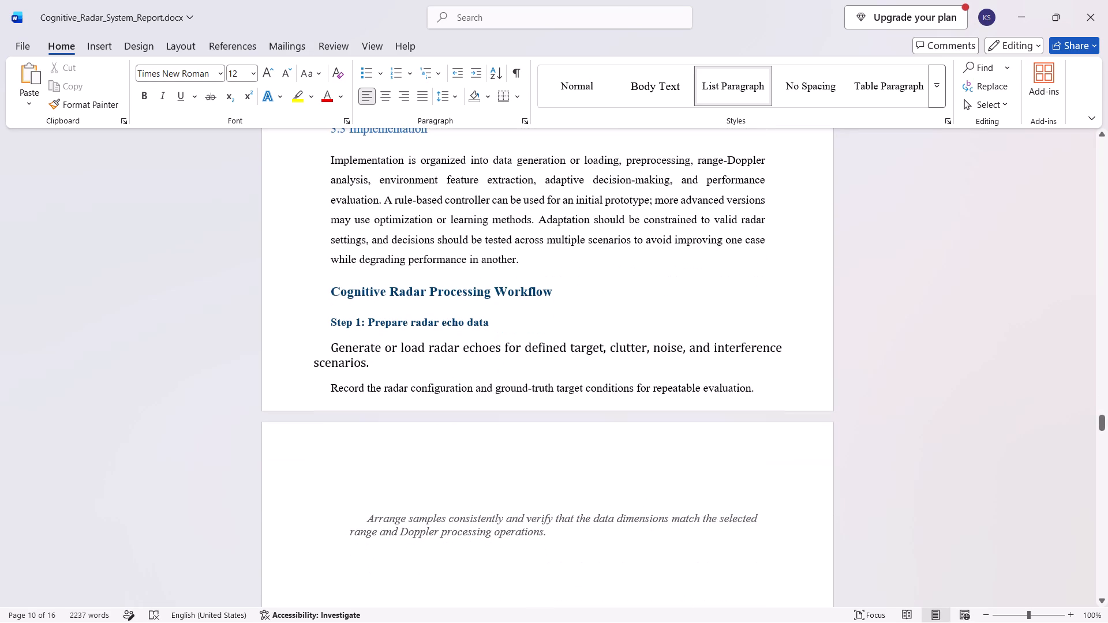
{"action": "scroll", "coordinate": [335, 368], "scroll_direction": "down", "scroll_amount": 1}
{"action": "left_click_drag", "start_coordinate": [331, 344], "coordinate": [336, 346]}
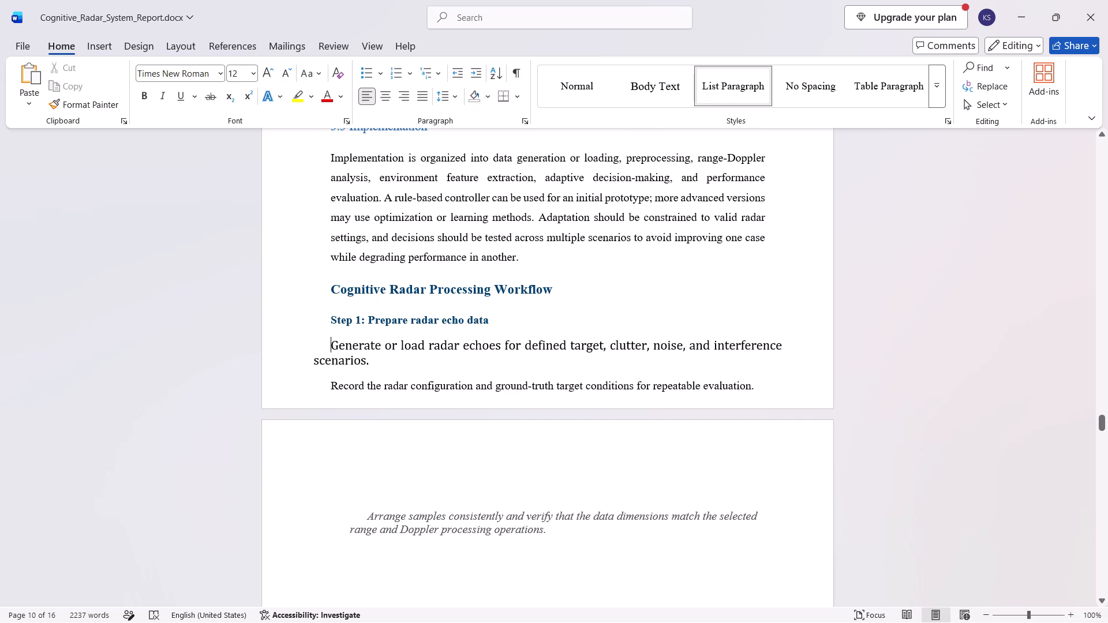
{"action": "left_click_drag", "start_coordinate": [336, 346], "coordinate": [380, 363]}
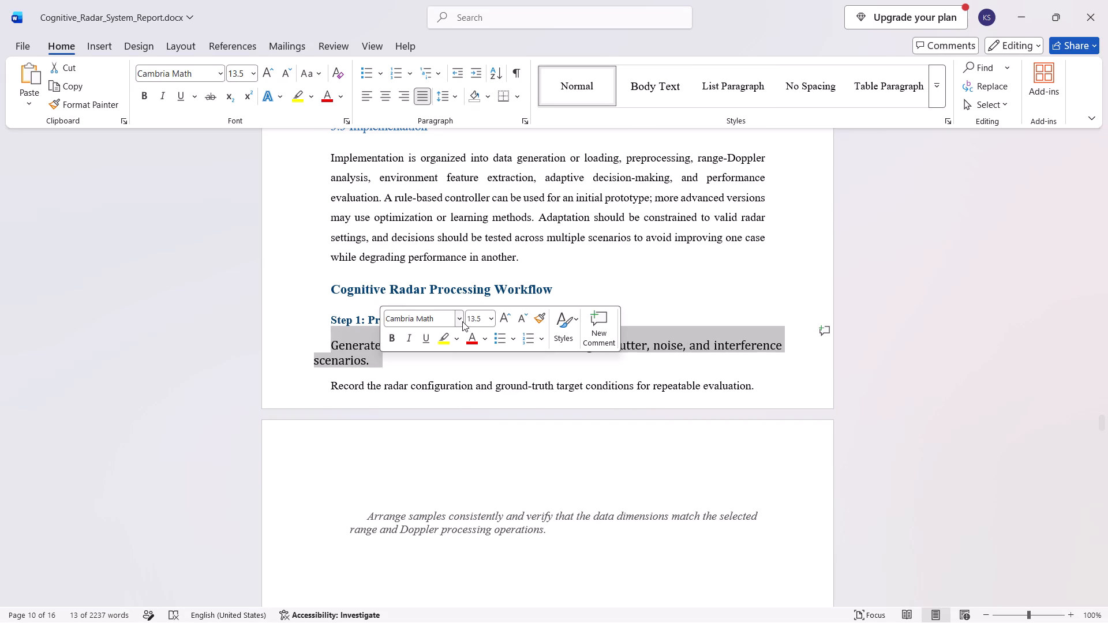
{"action": "left_click", "coordinate": [444, 316]}
{"action": "key", "text": "BackSpace"}
{"action": "type", "text": "TIM"}
{"action": "key", "text": "Return"}
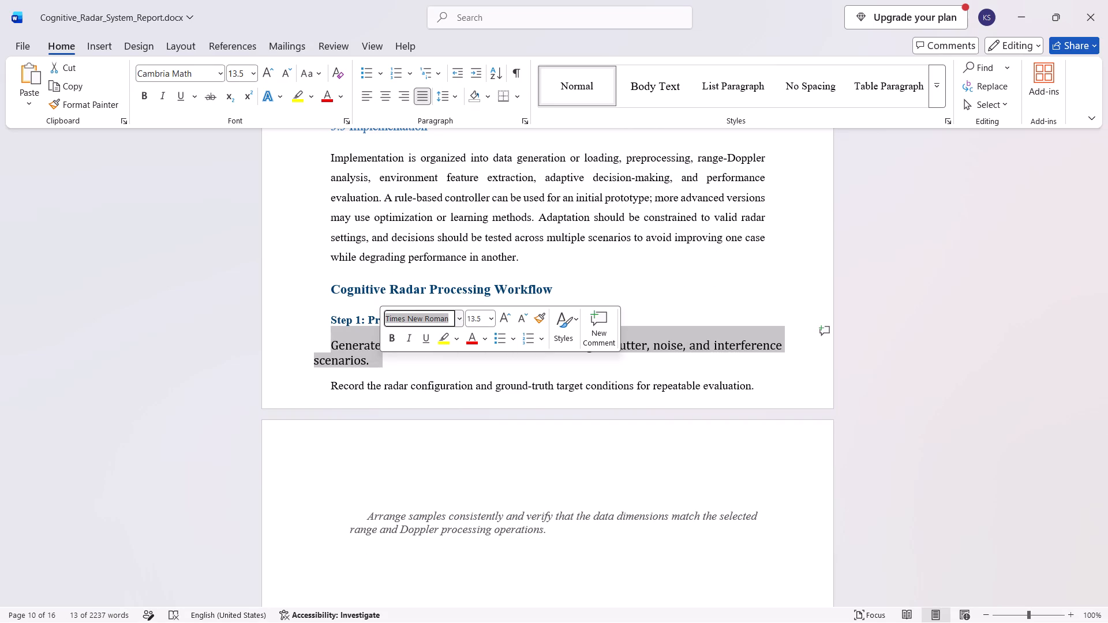
{"action": "left_click", "coordinate": [479, 318]}
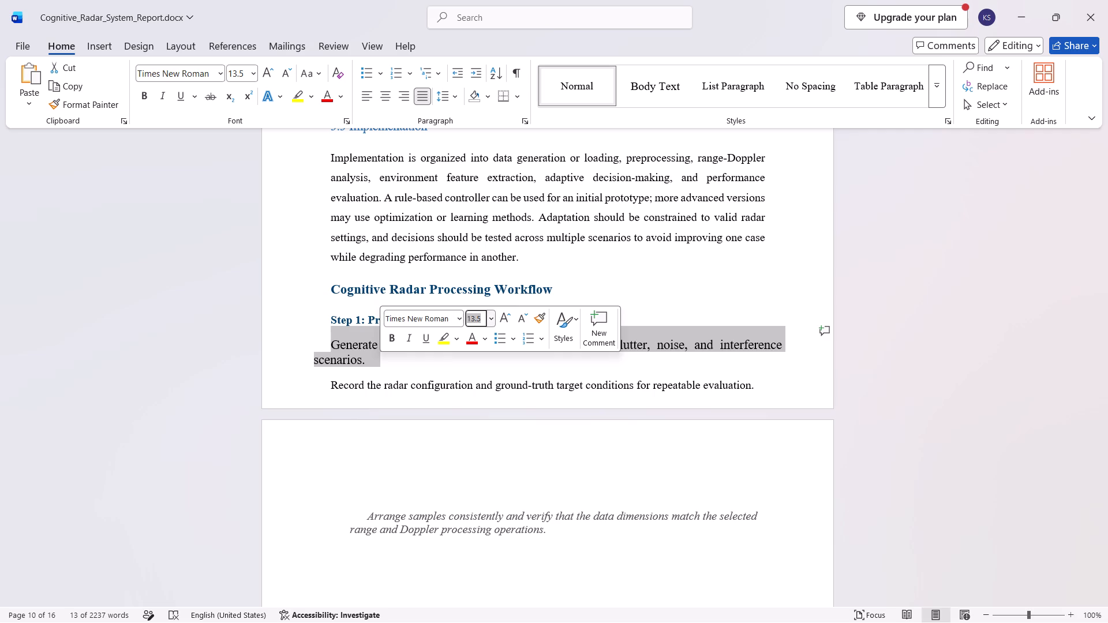
{"action": "key", "text": "BackSpace"}
{"action": "type", "text": "12"}
{"action": "key", "text": "Return"}
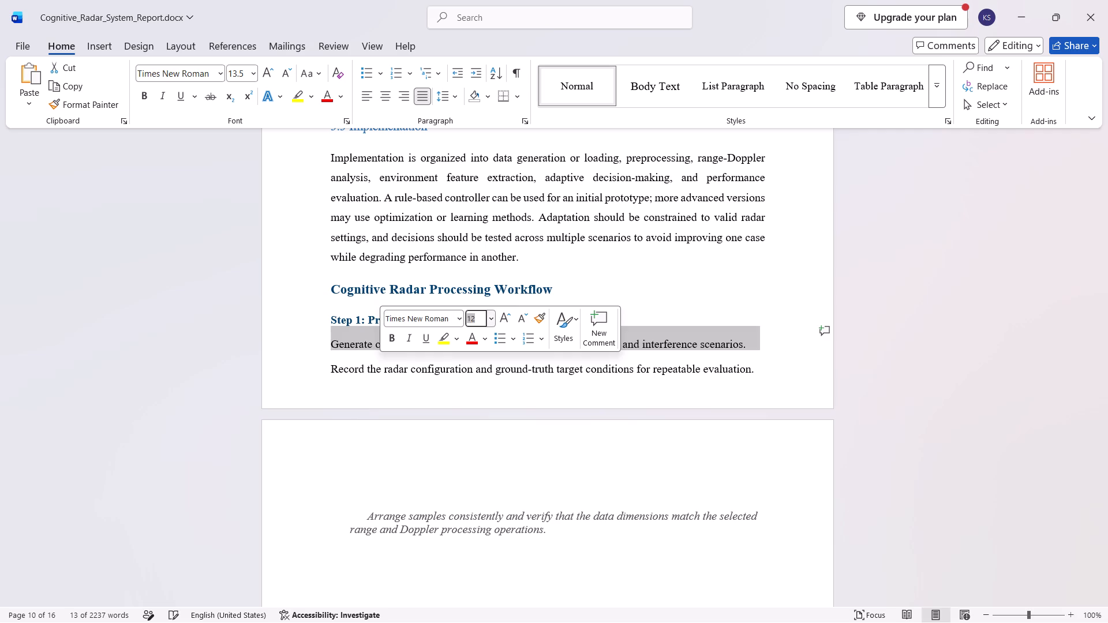
{"action": "left_click", "coordinate": [505, 390]}
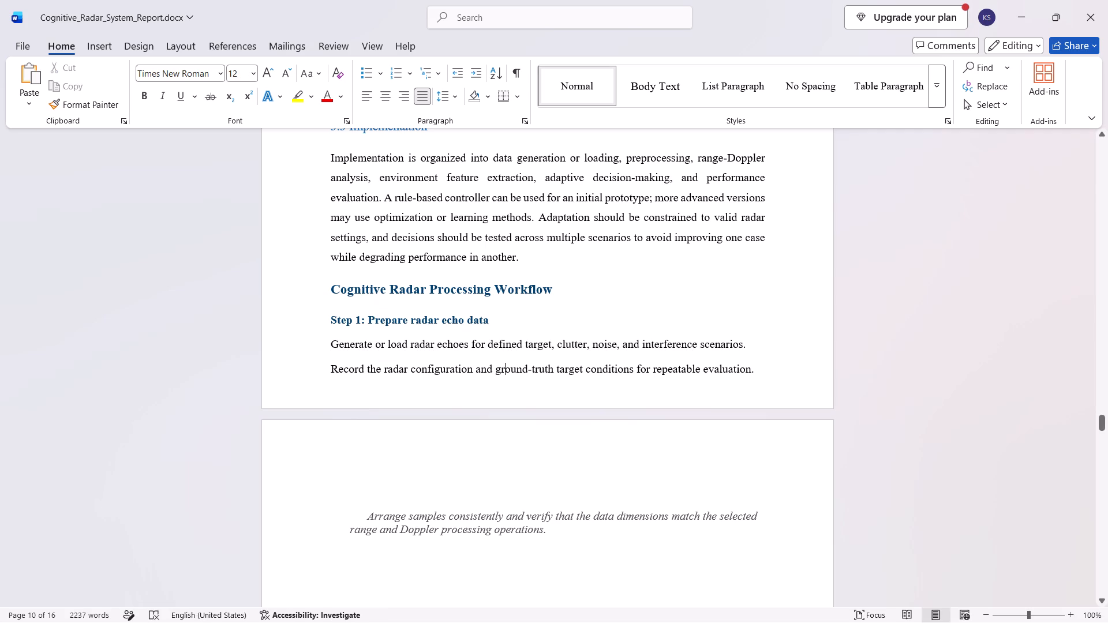
Remove the italics from the "Arrange samples consistently" sentence on page 11.
{"action": "scroll", "coordinate": [497, 339], "scroll_direction": "down", "scroll_amount": 1}
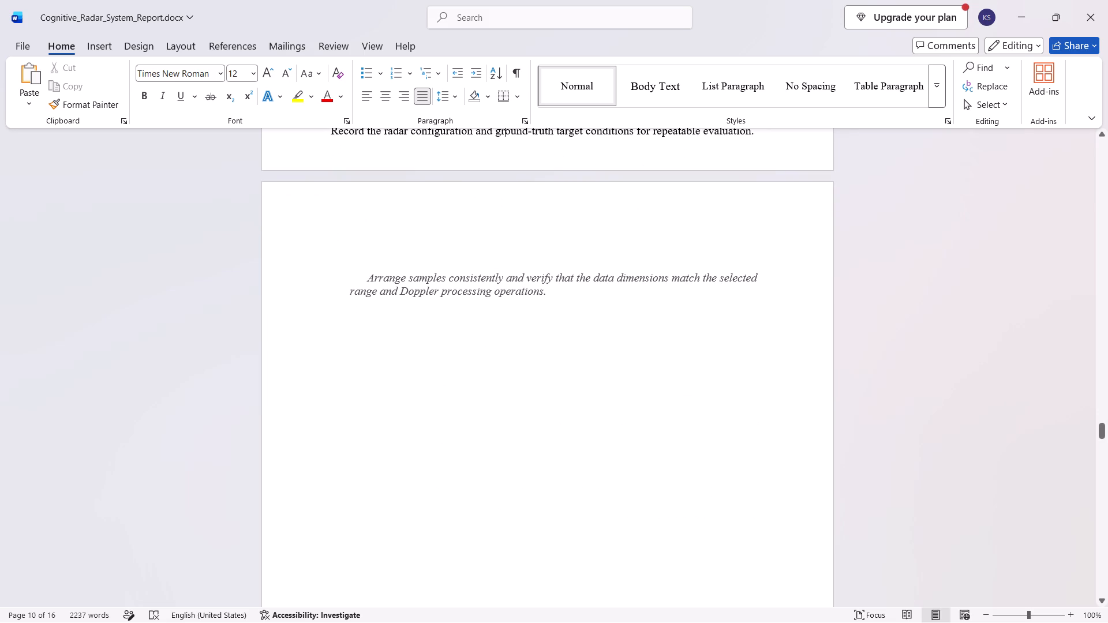
{"action": "left_click_drag", "start_coordinate": [368, 272], "coordinate": [558, 292]}
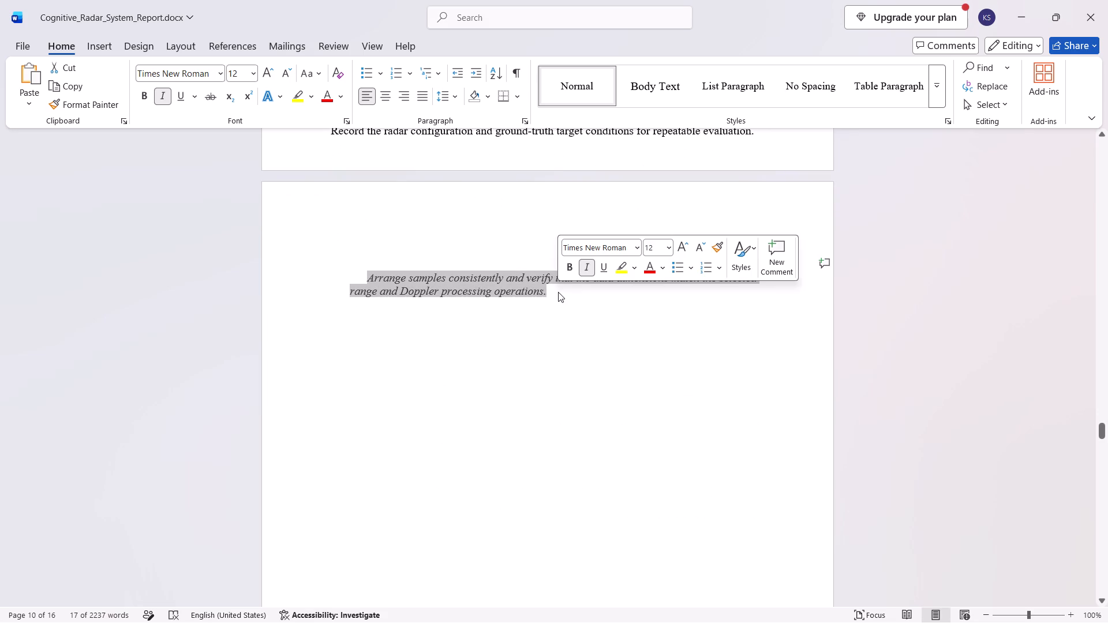
{"action": "left_click", "coordinate": [586, 268]}
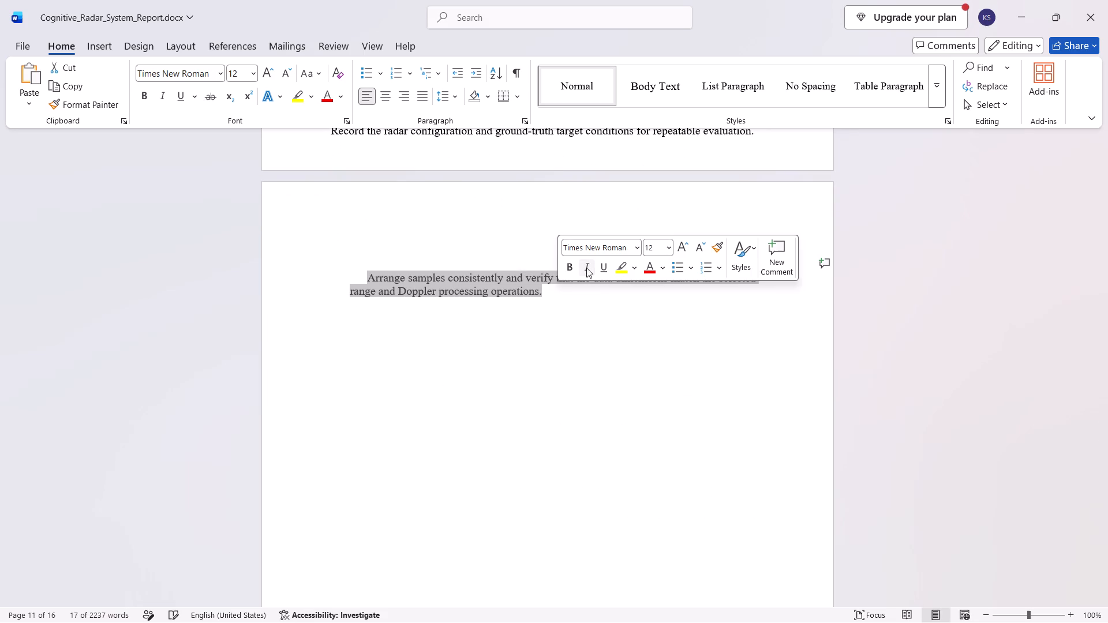
{"action": "left_click", "coordinate": [551, 337]}
Copy all text from the "Step 2: Extract target and environment features" heading through the end of section 3.4 Technology Used.
{"action": "scroll", "coordinate": [551, 337], "scroll_direction": "up", "scroll_amount": 1}
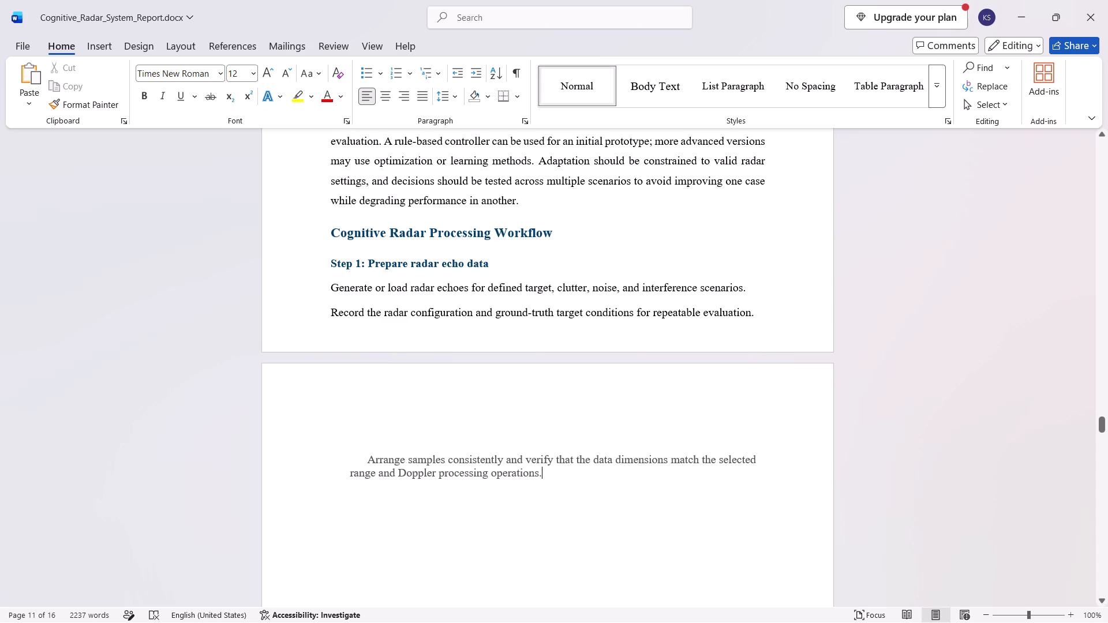
{"action": "scroll", "coordinate": [379, 435], "scroll_direction": "down", "scroll_amount": 4}
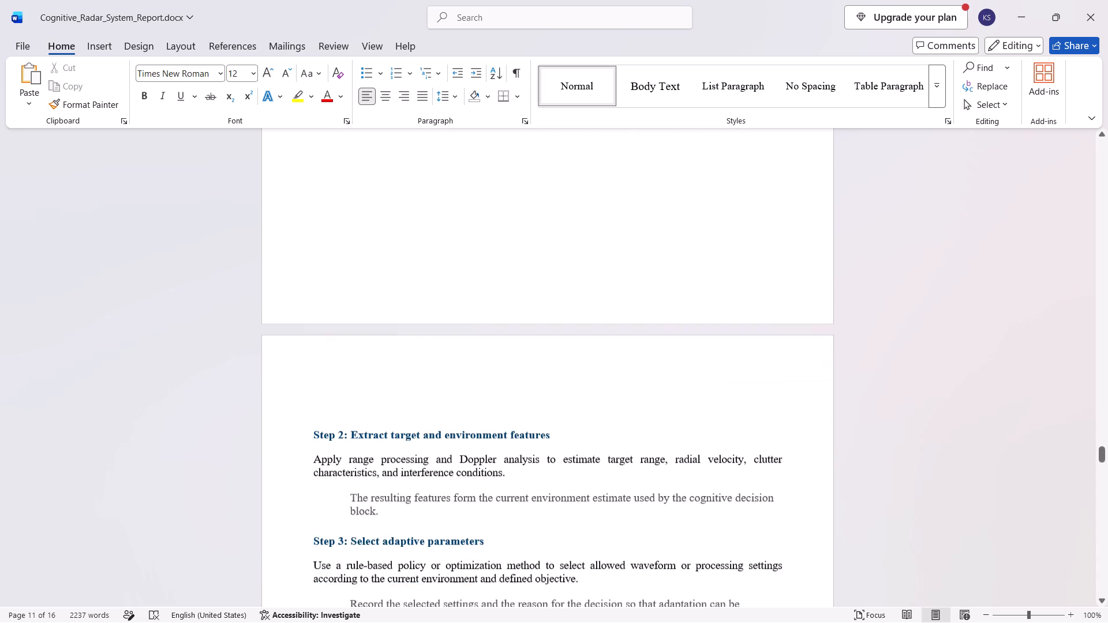
{"action": "scroll", "coordinate": [379, 435], "scroll_direction": "down", "scroll_amount": 1}
{"action": "scroll", "coordinate": [317, 418], "scroll_direction": "down", "scroll_amount": 1}
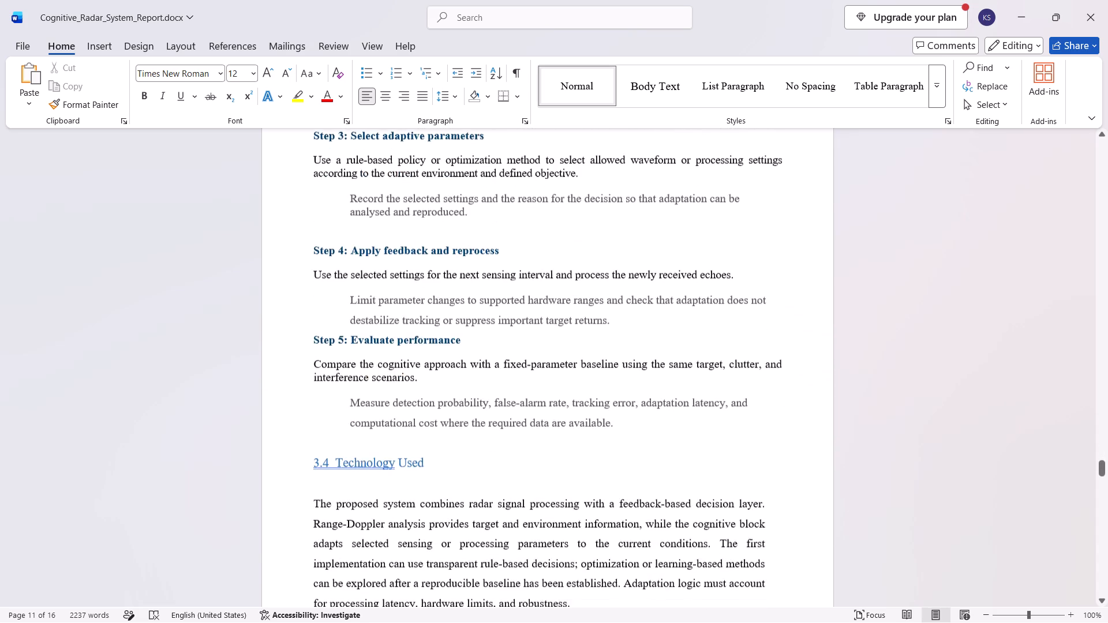
{"action": "scroll", "coordinate": [317, 418], "scroll_direction": "down", "scroll_amount": 2}
{"action": "scroll", "coordinate": [317, 418], "scroll_direction": "up", "scroll_amount": 1}
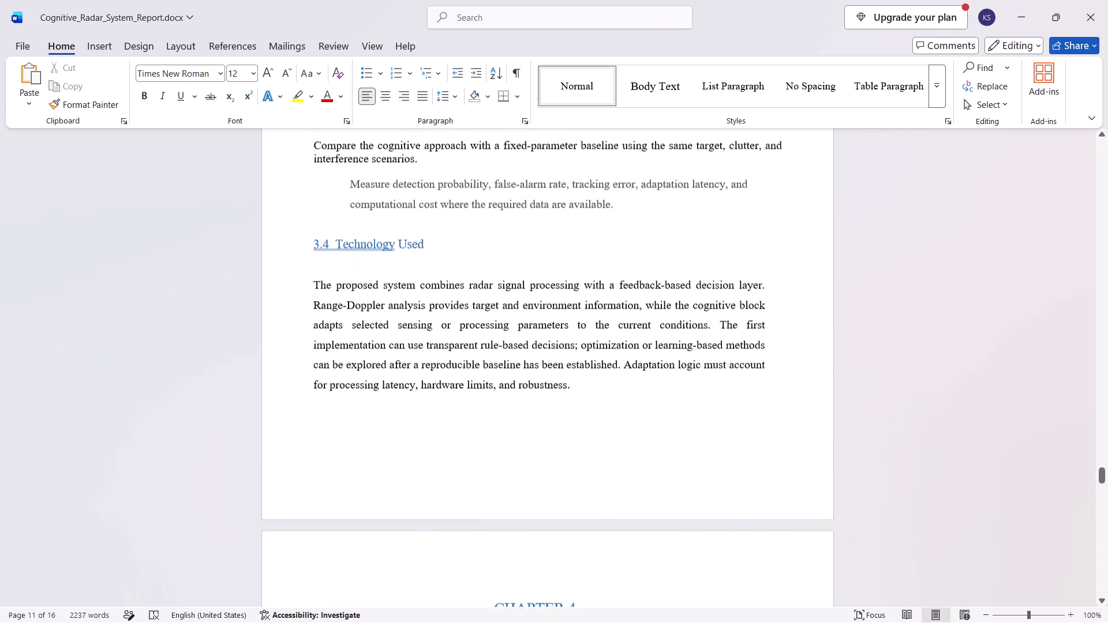
{"action": "scroll", "coordinate": [317, 418], "scroll_direction": "up", "scroll_amount": 2}
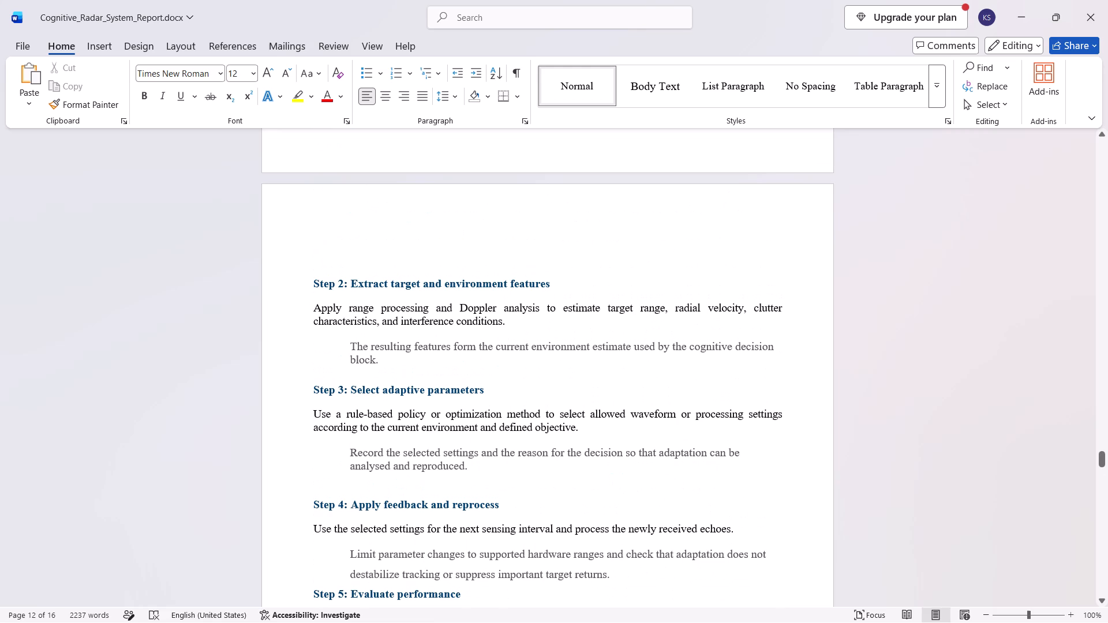
{"action": "left_click_drag", "start_coordinate": [313, 282], "coordinate": [450, 387]}
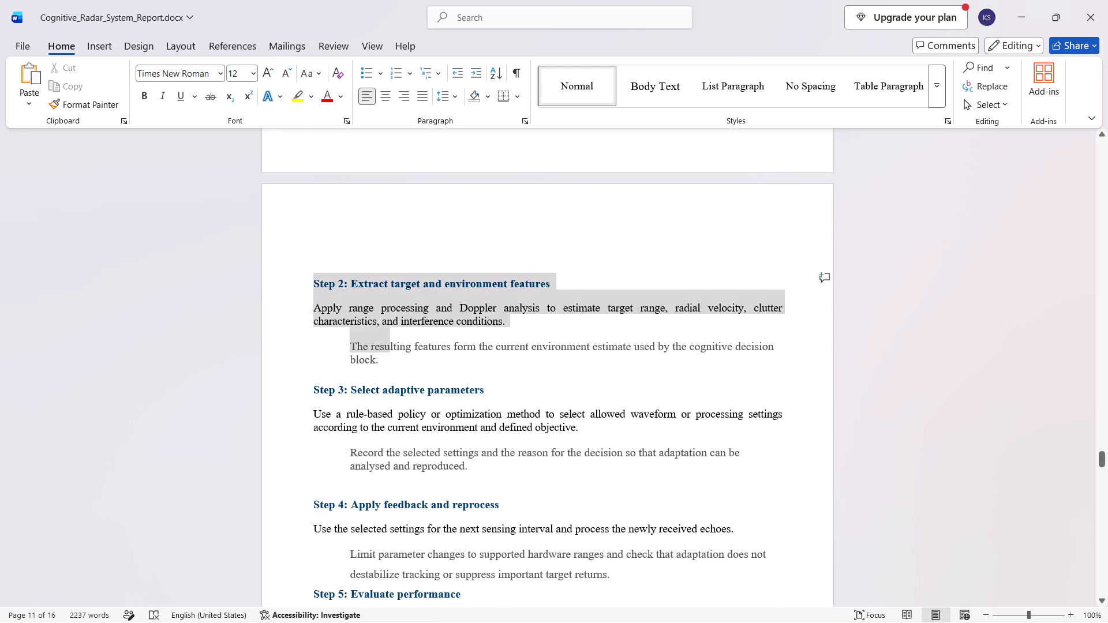
{"action": "left_click_drag", "start_coordinate": [450, 387], "coordinate": [628, 620]}
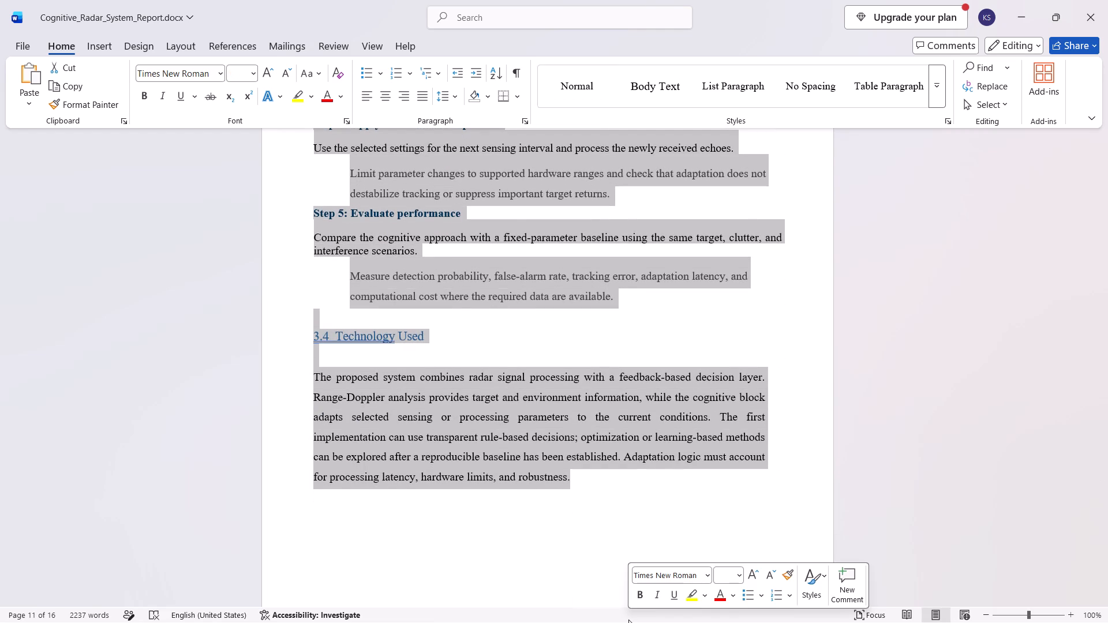
{"action": "key", "text": "ctrl+c"}
Paste the copied Step 2 through section 3.4 text below the "Arrange samples consistently" sentence on page 11, leaving a blank line between.
{"action": "scroll", "coordinate": [628, 620], "scroll_direction": "up", "scroll_amount": 4}
{"action": "scroll", "coordinate": [630, 316], "scroll_direction": "up", "scroll_amount": 2}
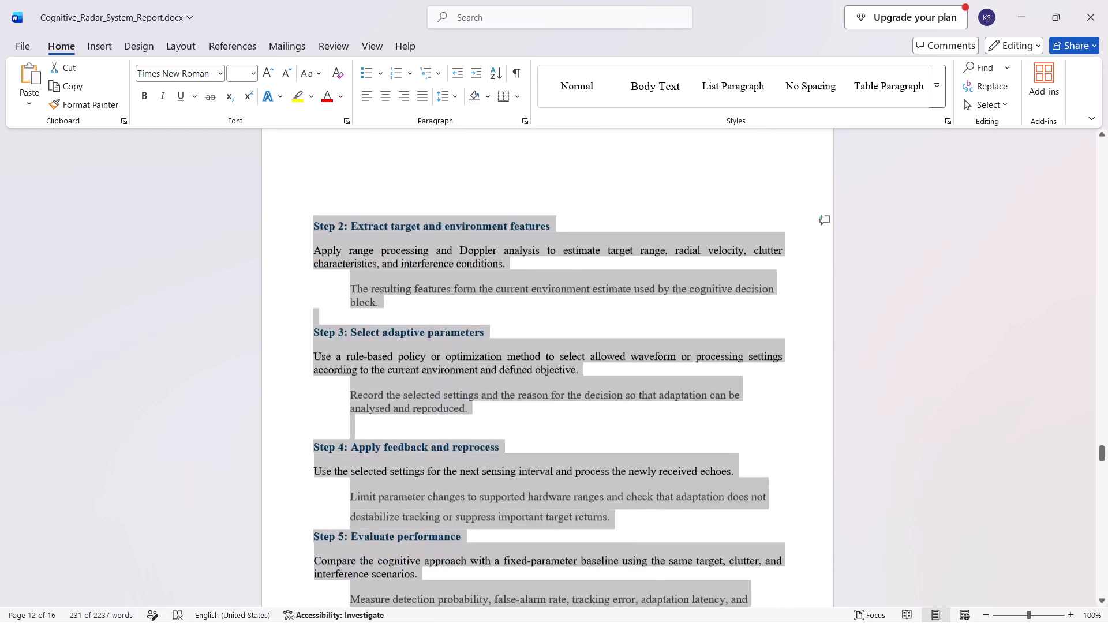
{"action": "scroll", "coordinate": [630, 316], "scroll_direction": "up", "scroll_amount": 6}
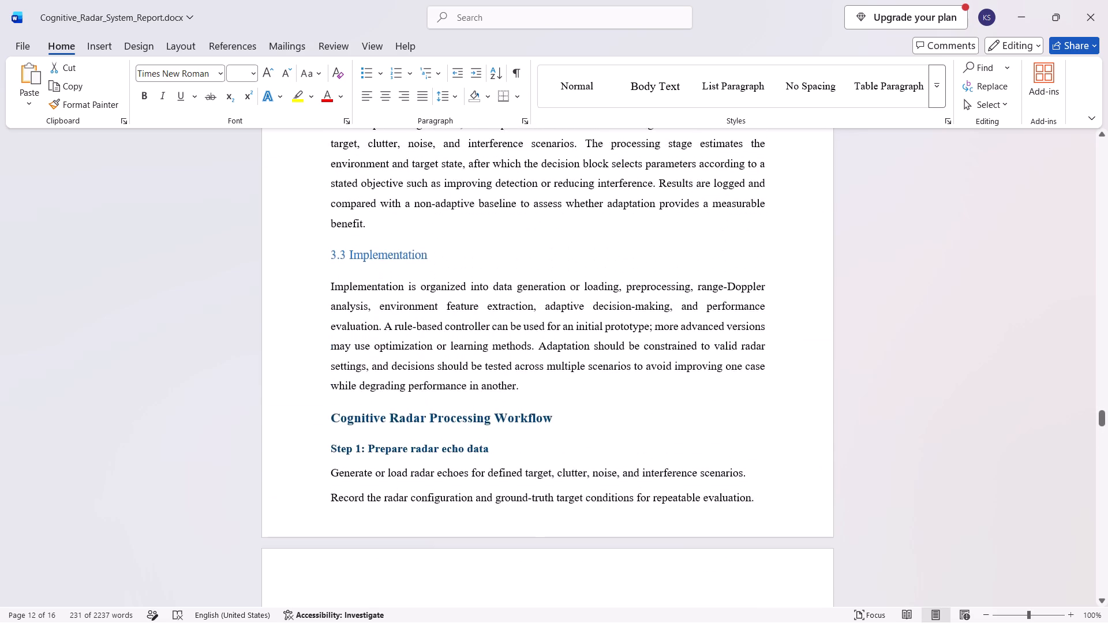
{"action": "scroll", "coordinate": [620, 328], "scroll_direction": "down", "scroll_amount": 3}
{"action": "left_click", "coordinate": [573, 282]}
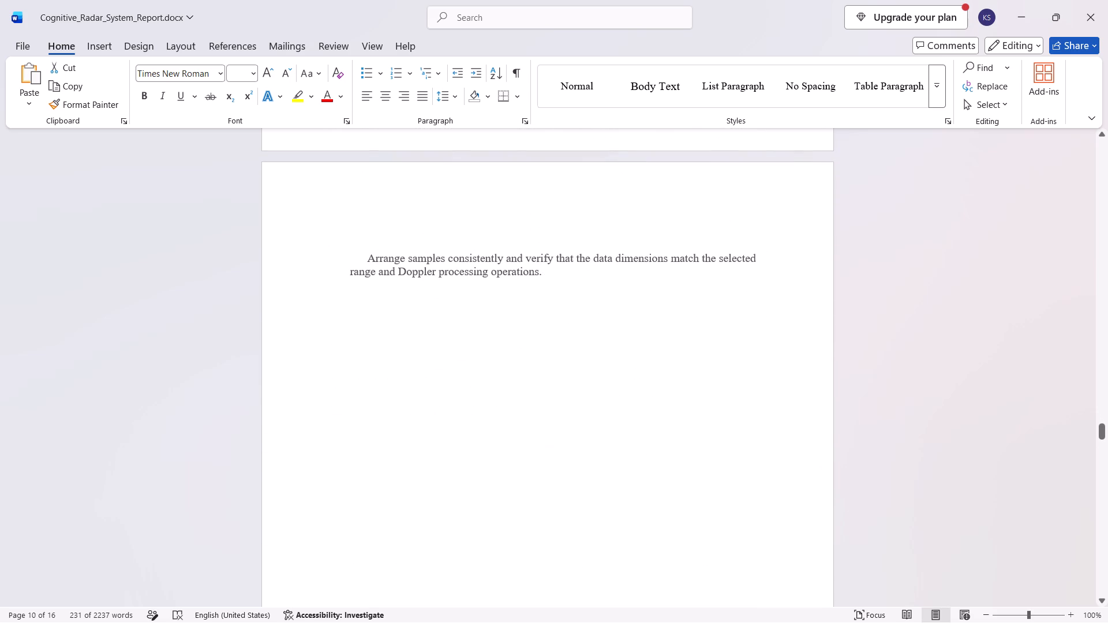
{"action": "key", "text": "Return"}
{"action": "key", "text": "Return"}
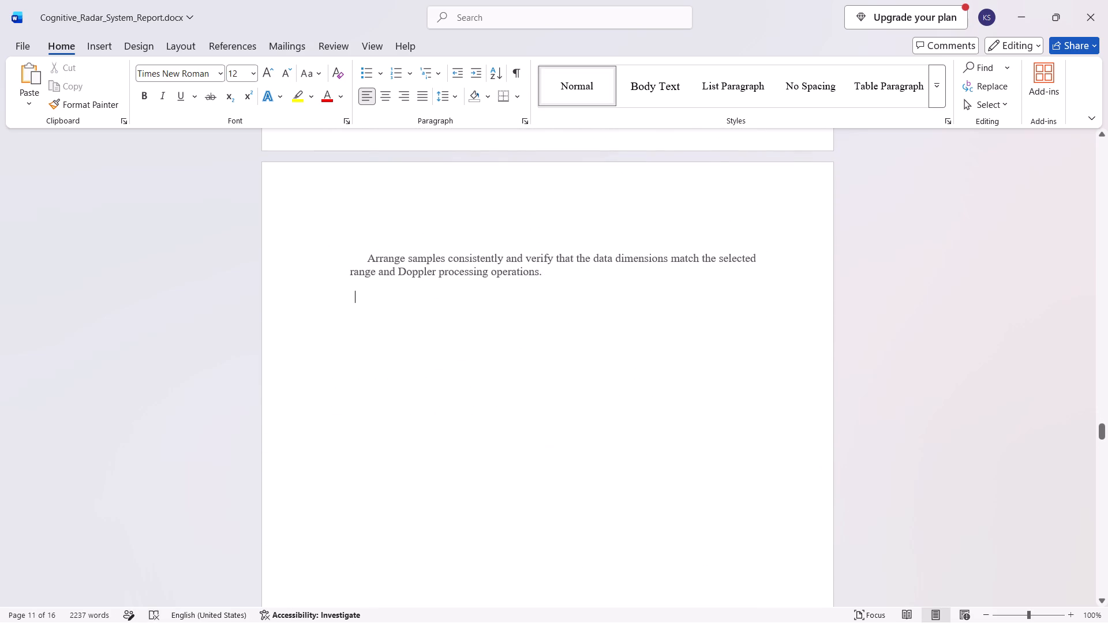
{"action": "key", "text": "ctrl+v"}
{"action": "scroll", "coordinate": [573, 282], "scroll_direction": "up", "scroll_amount": 2}
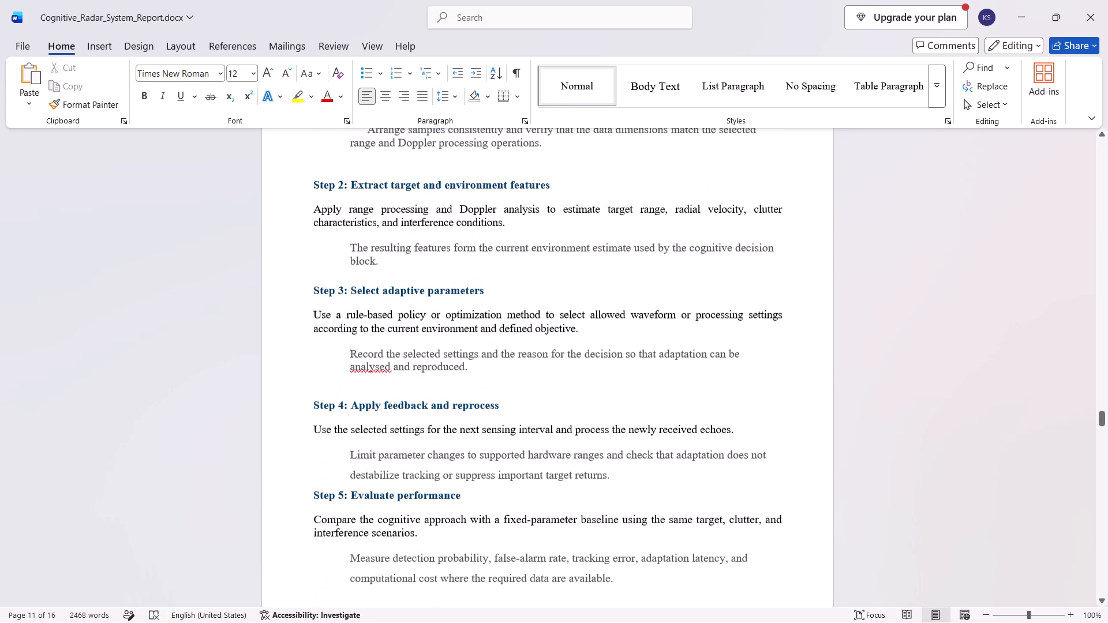
{"action": "scroll", "coordinate": [573, 282], "scroll_direction": "up", "scroll_amount": 1}
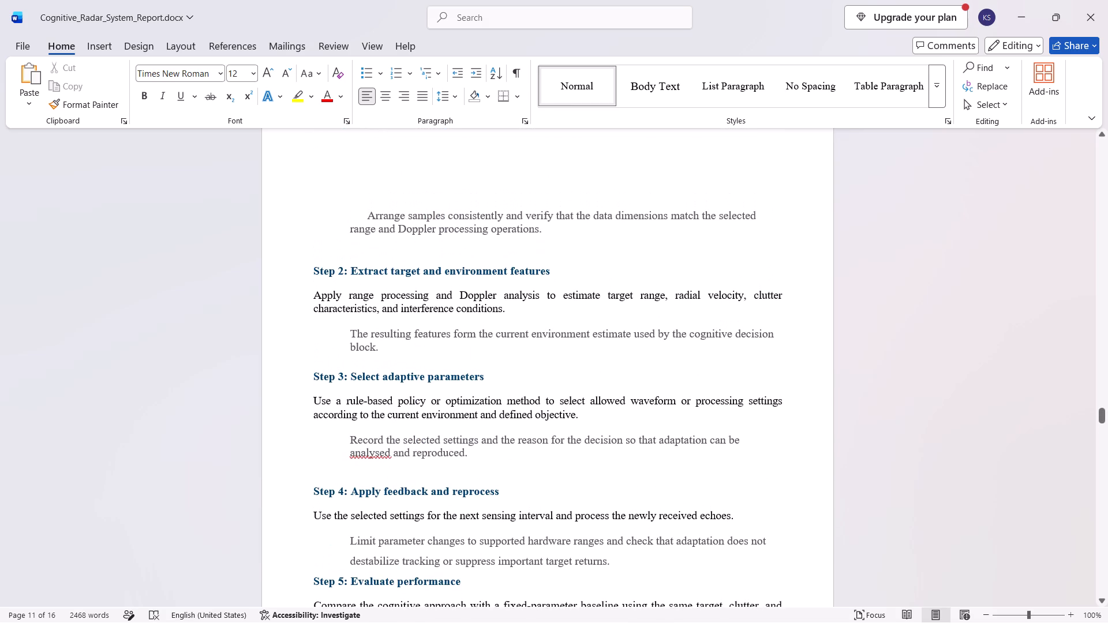
{"action": "scroll", "coordinate": [573, 282], "scroll_direction": "up", "scroll_amount": 2}
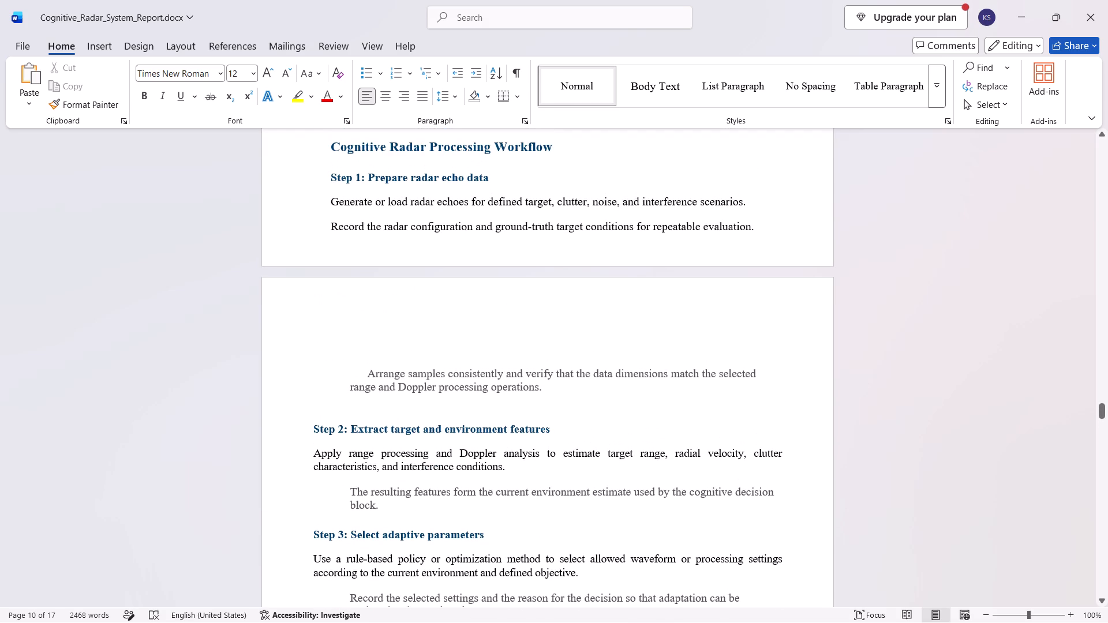
Delete the duplicate original of Steps 2 to 5 and section 3.4 on page 13, just before Chapter 4.
{"action": "scroll", "coordinate": [573, 282], "scroll_direction": "down", "scroll_amount": 1}
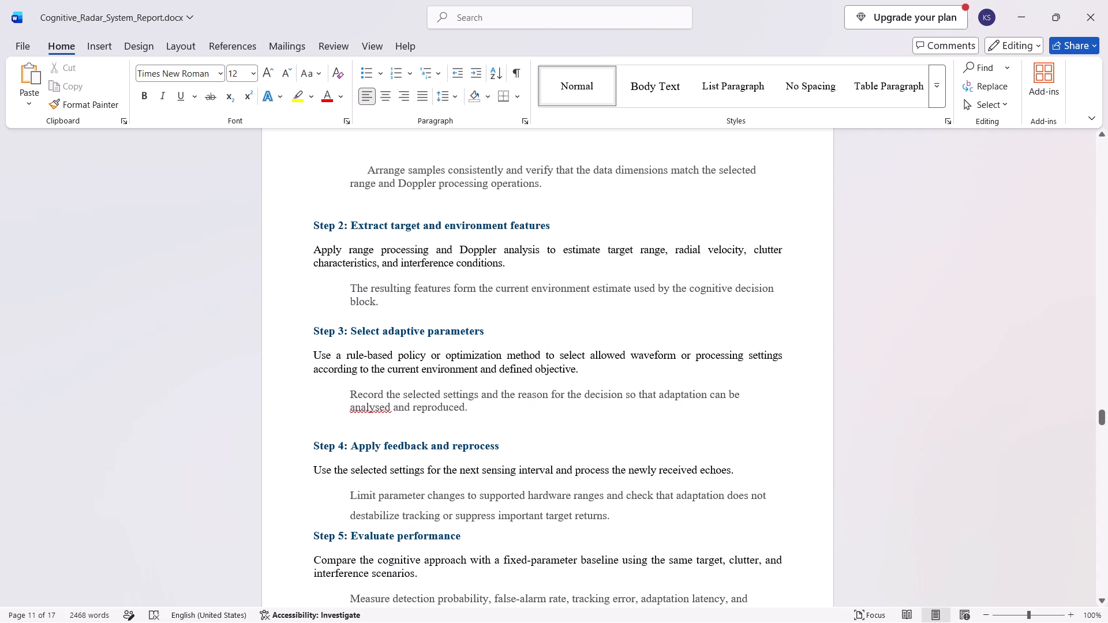
{"action": "scroll", "coordinate": [411, 343], "scroll_direction": "down", "scroll_amount": 7}
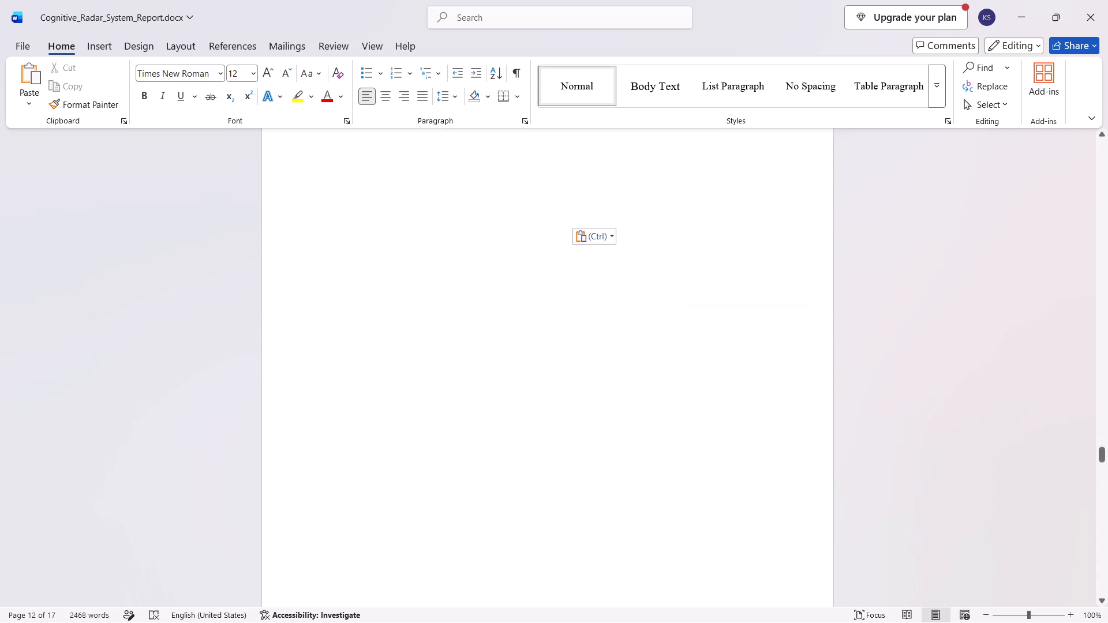
{"action": "scroll", "coordinate": [411, 343], "scroll_direction": "down", "scroll_amount": 3}
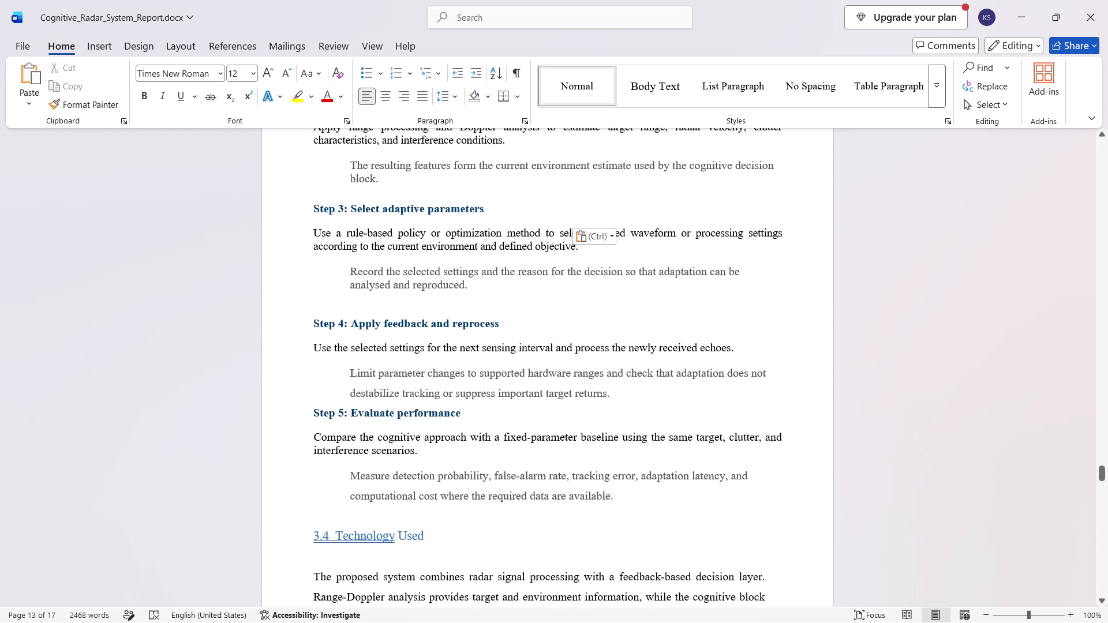
{"action": "scroll", "coordinate": [411, 343], "scroll_direction": "up", "scroll_amount": 1}
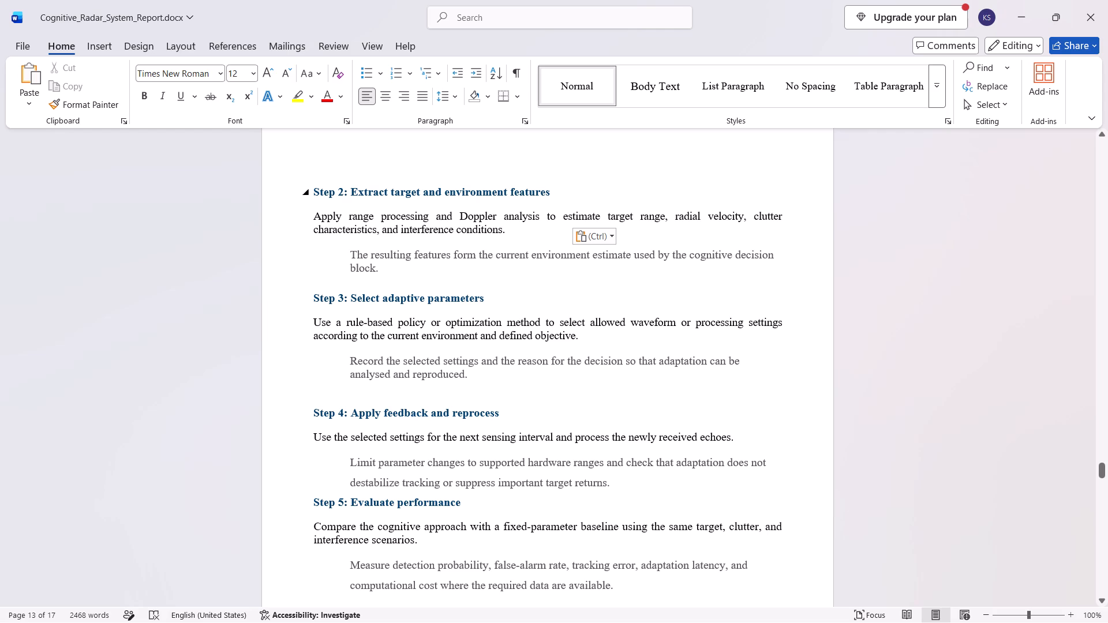
{"action": "left_click_drag", "start_coordinate": [312, 186], "coordinate": [627, 618]}
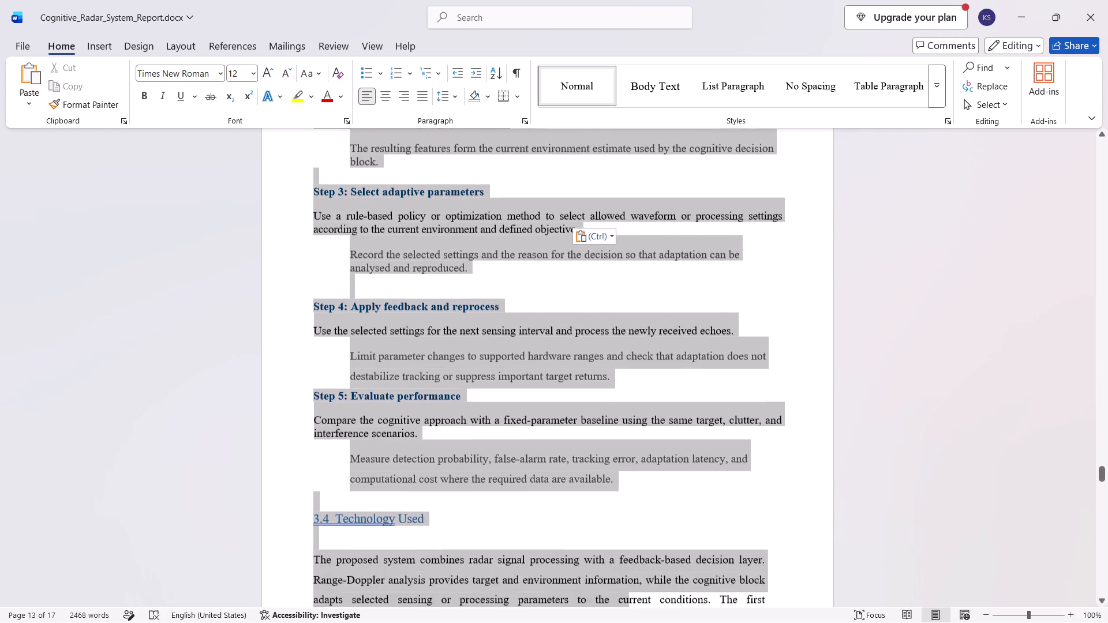
{"action": "left_click_drag", "start_coordinate": [627, 618], "coordinate": [627, 620]}
{"action": "key", "text": "Delete"}
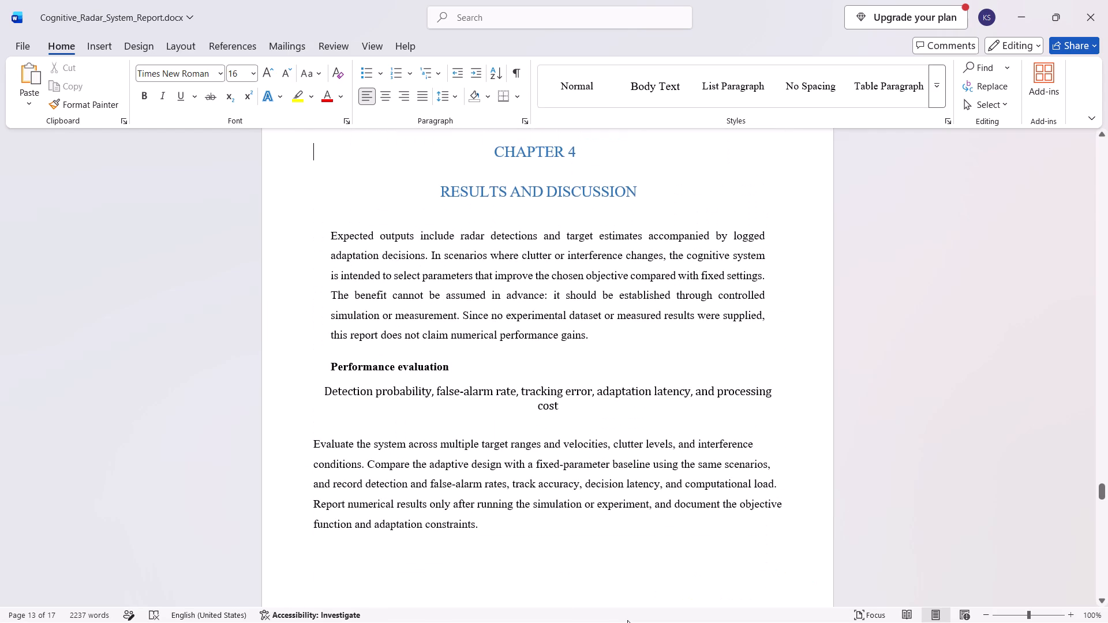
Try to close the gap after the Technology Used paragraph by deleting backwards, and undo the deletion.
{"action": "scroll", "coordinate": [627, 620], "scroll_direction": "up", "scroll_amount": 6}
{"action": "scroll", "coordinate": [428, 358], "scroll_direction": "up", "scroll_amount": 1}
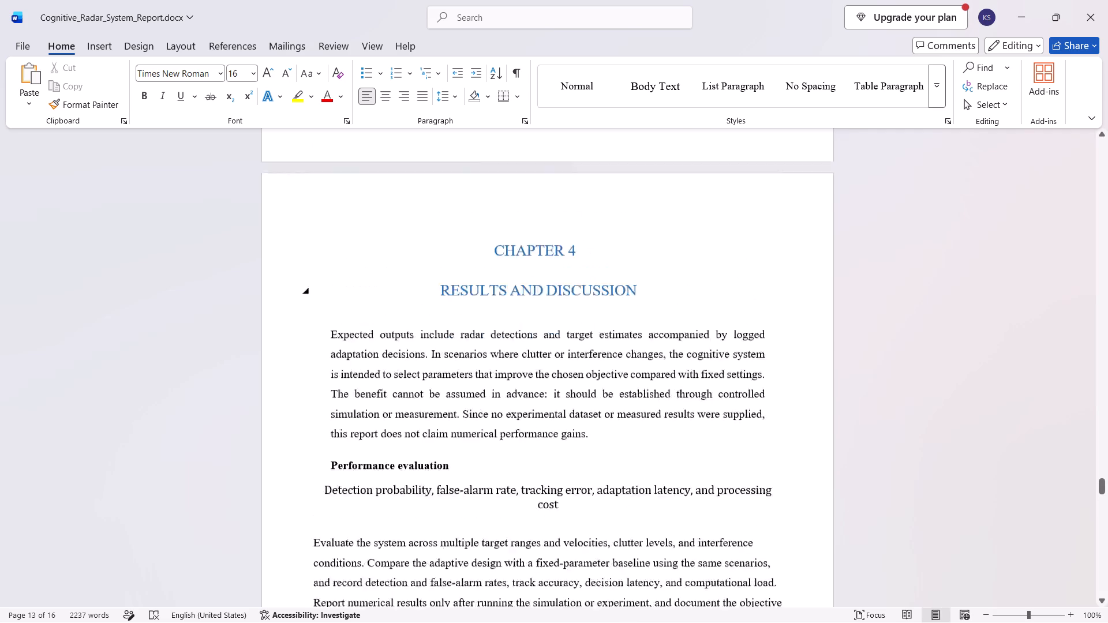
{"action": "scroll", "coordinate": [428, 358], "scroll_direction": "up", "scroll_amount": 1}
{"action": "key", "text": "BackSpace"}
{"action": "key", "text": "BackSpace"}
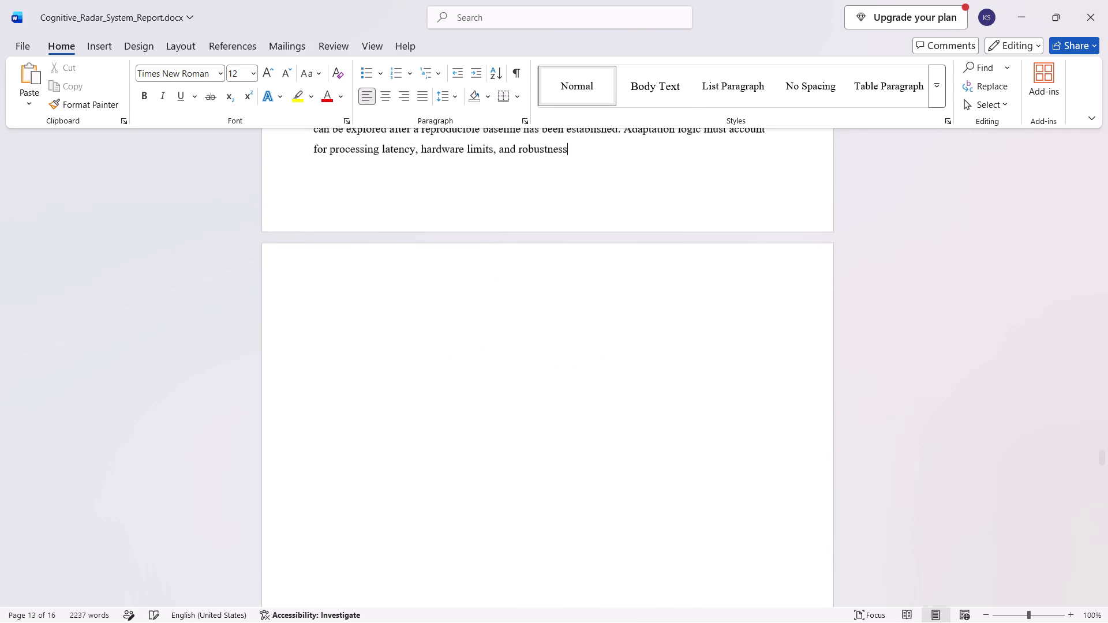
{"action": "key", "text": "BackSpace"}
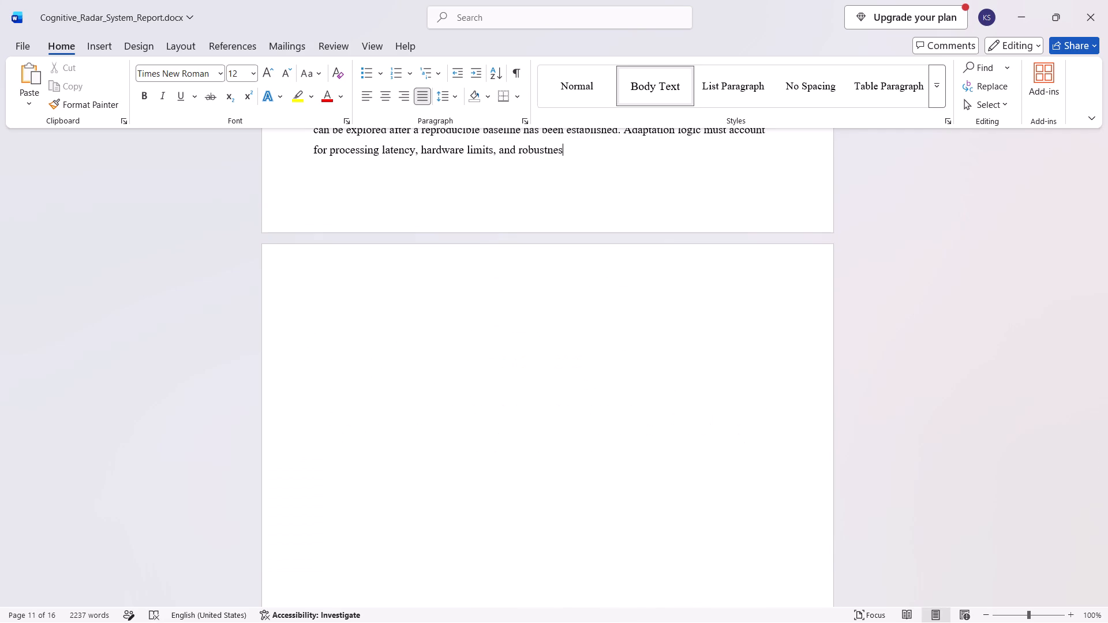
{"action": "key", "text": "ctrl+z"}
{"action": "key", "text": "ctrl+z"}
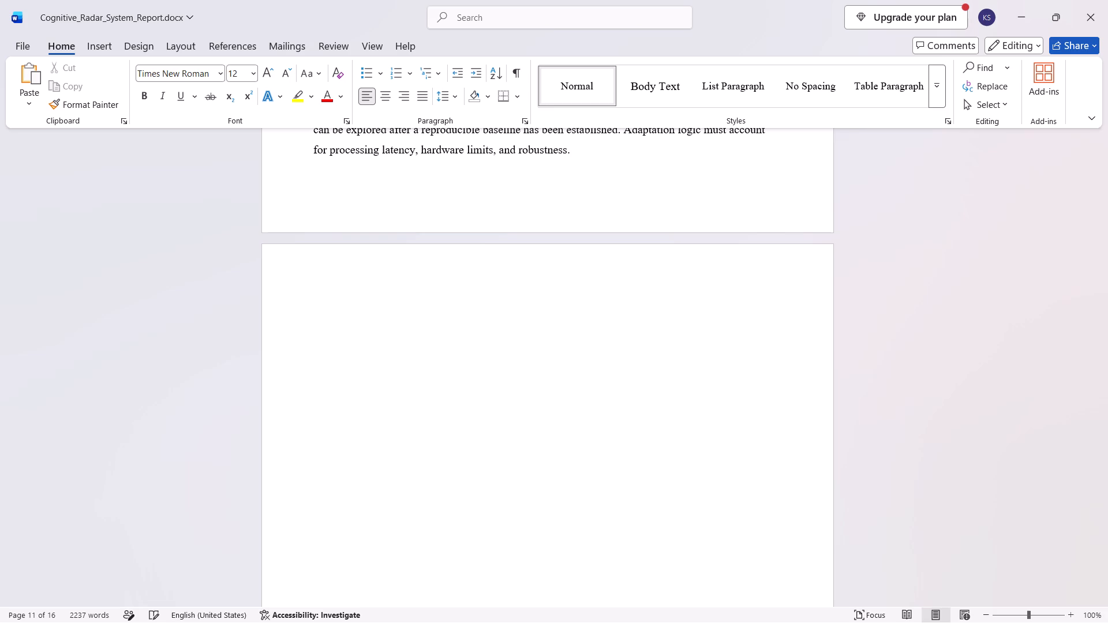
Insert a paragraph break after the Technology Used text, ahead of Chapter 4.
{"action": "key", "text": "Return"}
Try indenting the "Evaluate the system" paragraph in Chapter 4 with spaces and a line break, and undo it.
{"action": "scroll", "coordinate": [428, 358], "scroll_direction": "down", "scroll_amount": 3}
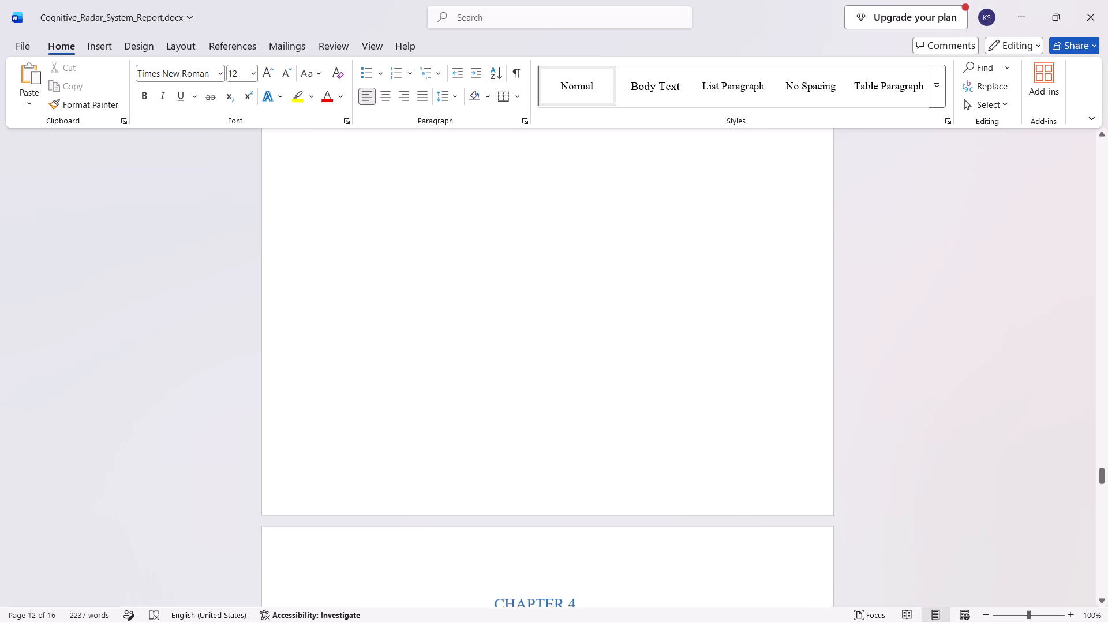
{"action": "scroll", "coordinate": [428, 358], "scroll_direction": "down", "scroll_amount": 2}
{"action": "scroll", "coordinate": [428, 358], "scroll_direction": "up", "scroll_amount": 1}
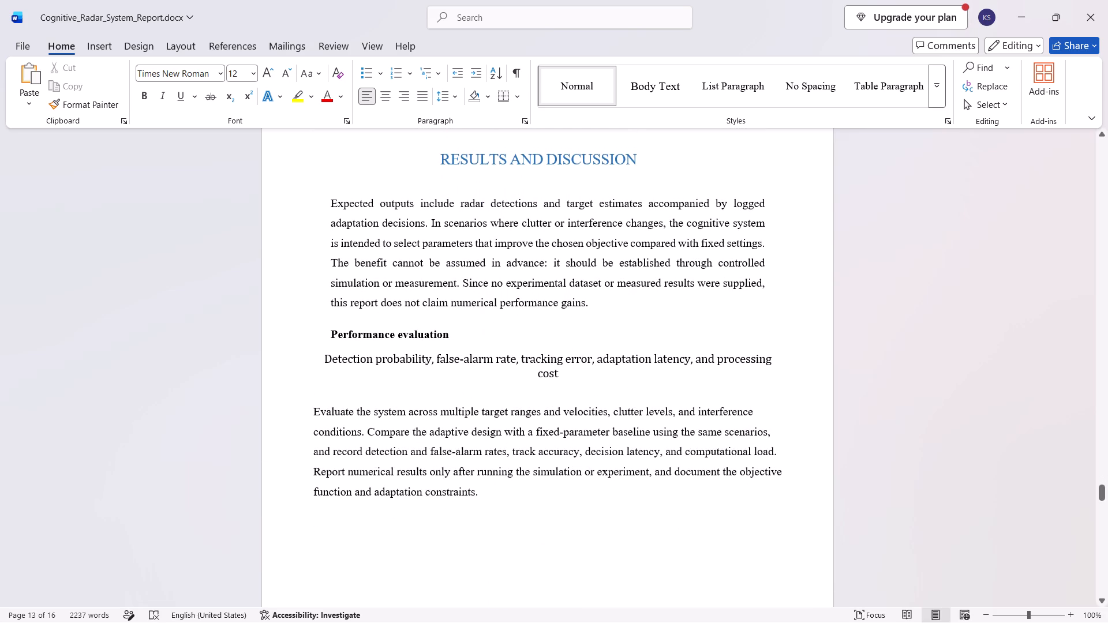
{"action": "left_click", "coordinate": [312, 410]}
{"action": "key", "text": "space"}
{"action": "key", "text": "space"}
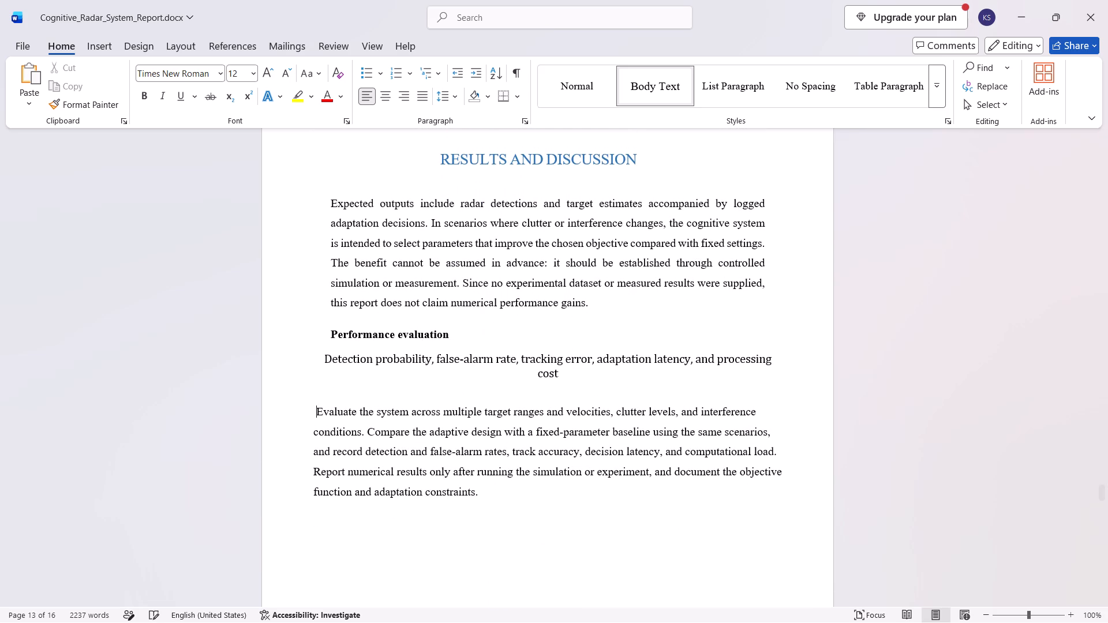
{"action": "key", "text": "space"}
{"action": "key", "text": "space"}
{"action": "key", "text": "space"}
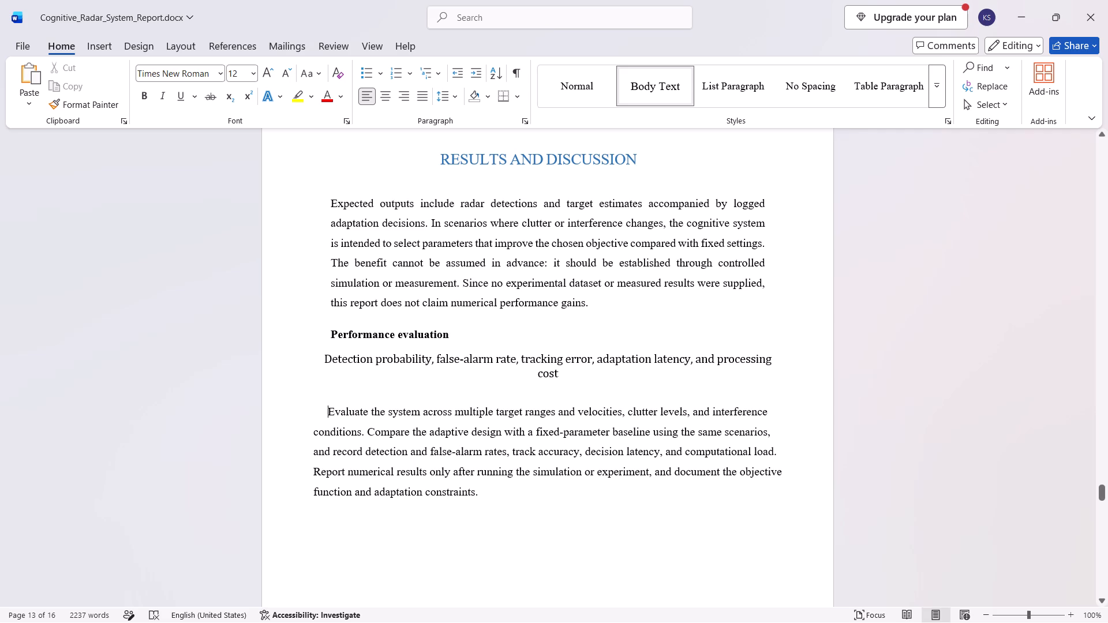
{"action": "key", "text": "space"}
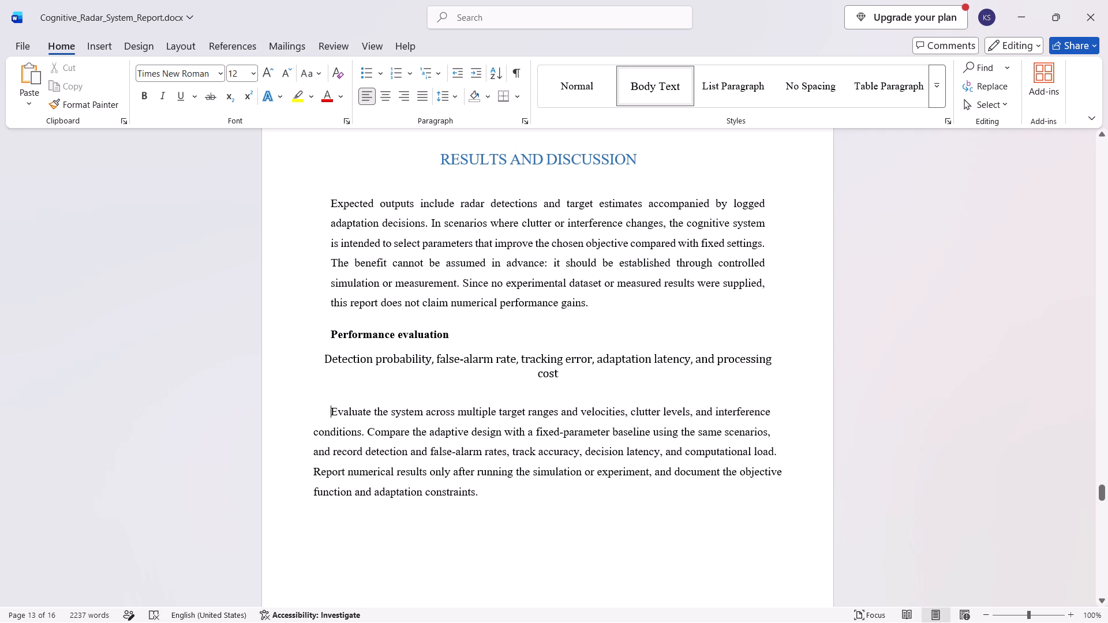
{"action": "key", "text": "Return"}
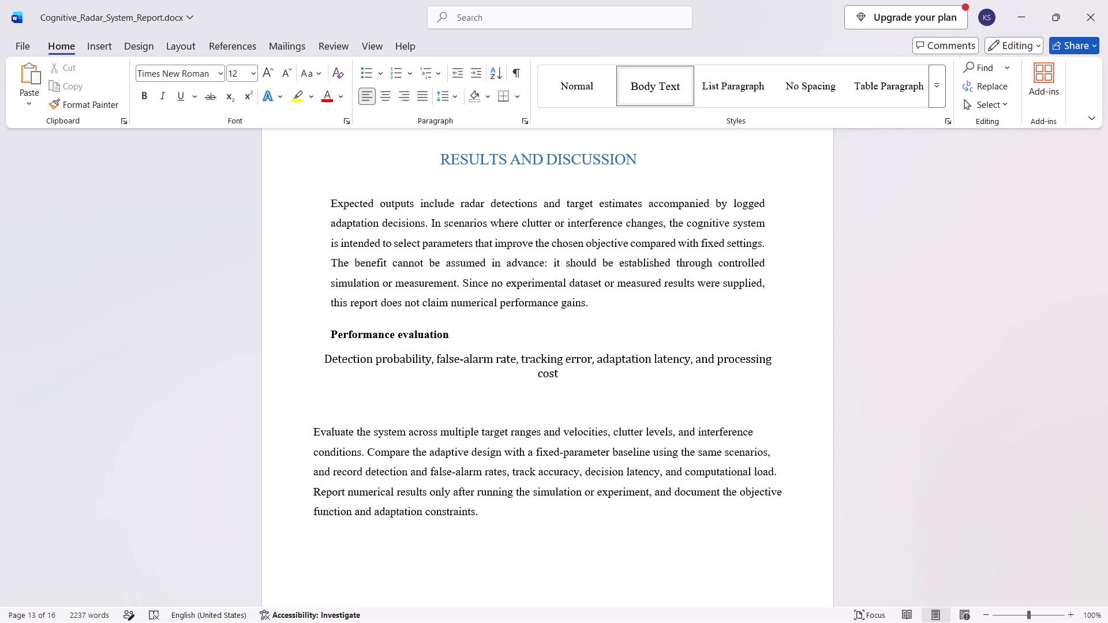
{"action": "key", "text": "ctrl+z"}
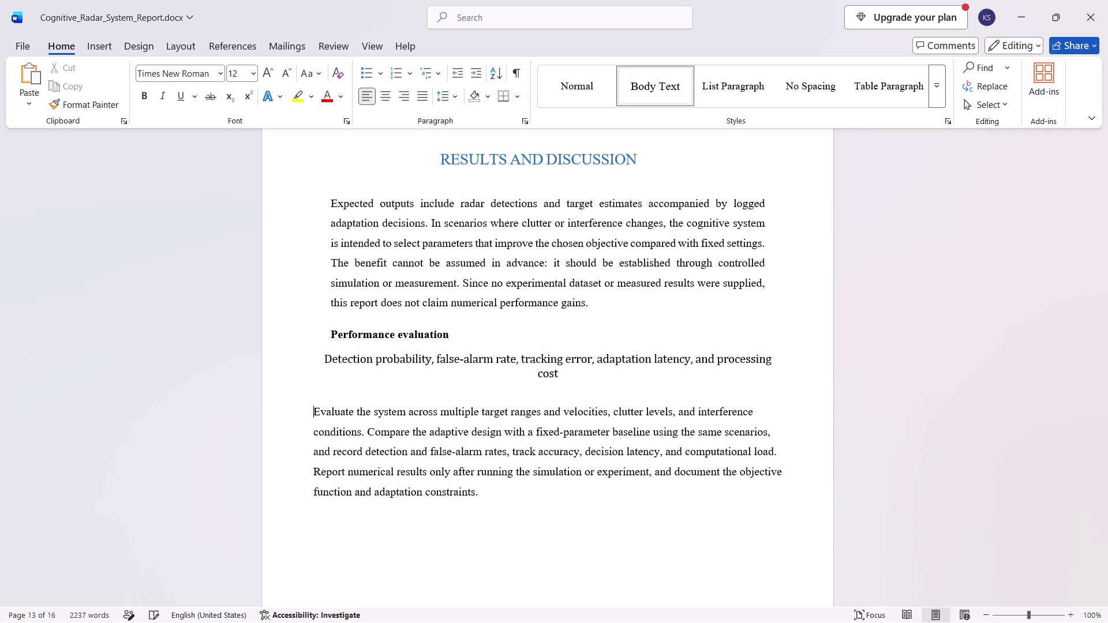
Indent the first line of the "Evaluate the system across multiple target ranges" paragraph in Chapter 4 by six spaces.
{"action": "key", "text": "space"}
{"action": "key", "text": "space"}
{"action": "key", "text": "space"}
{"action": "key", "text": "space"}
{"action": "key", "text": "space"}
{"action": "key", "text": "space"}
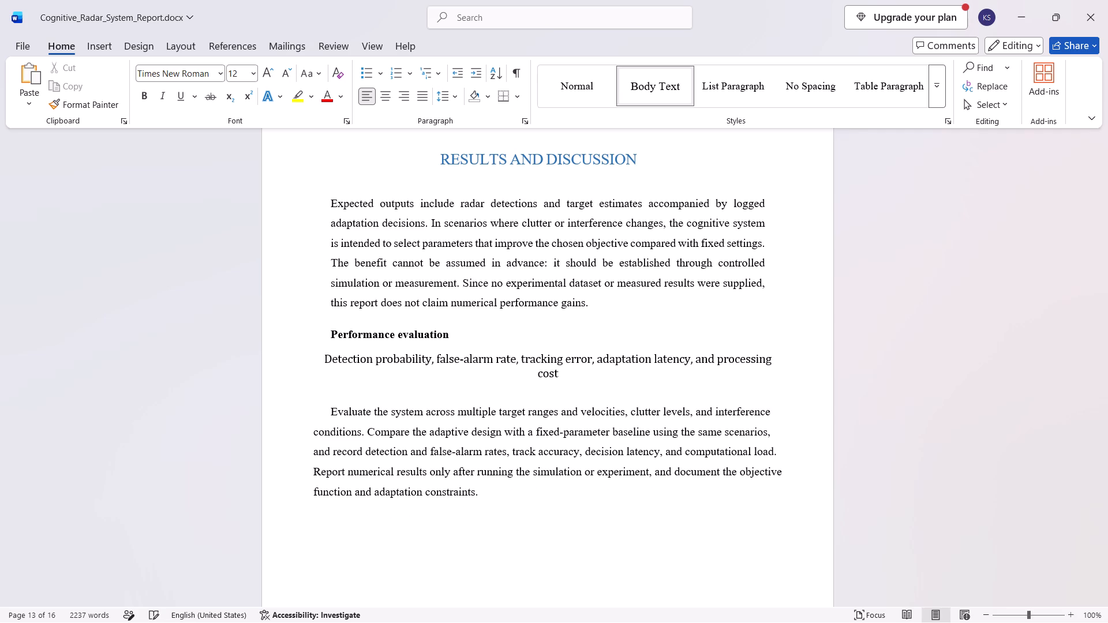
Add one more space to the first line's indent, then start a new line at "conditions. Compare the adaptive design" and indent it to match.
{"action": "key", "text": "space"}
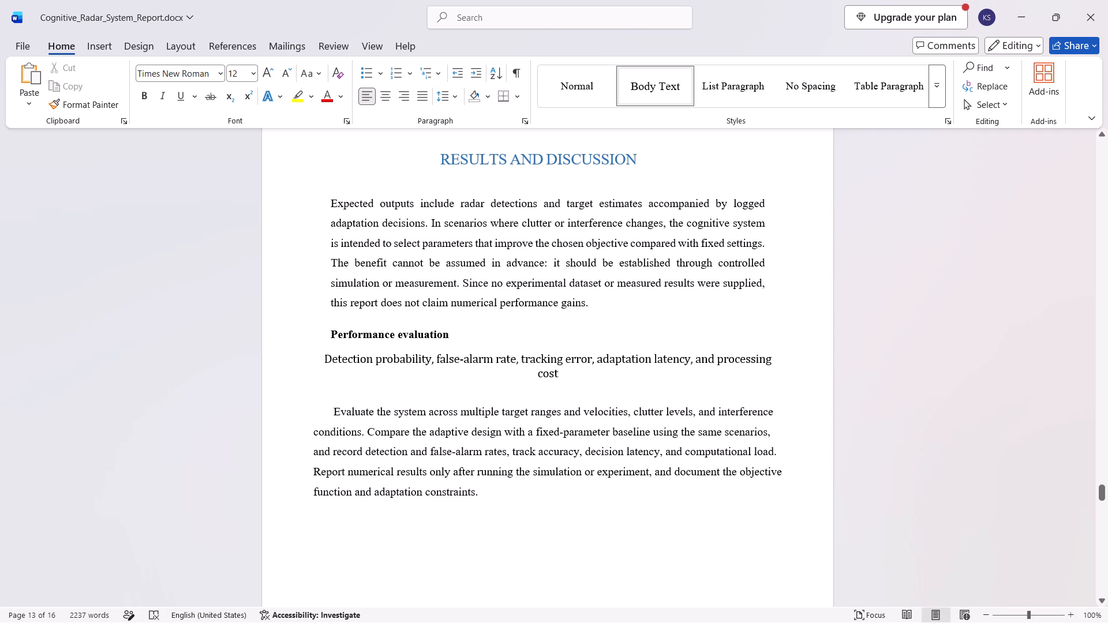
{"action": "left_click", "coordinate": [308, 432]}
{"action": "key", "text": "space"}
{"action": "key", "text": "space"}
{"action": "left_click", "coordinate": [784, 414]}
{"action": "key", "text": "Return"}
{"action": "key", "text": "space"}
{"action": "key", "text": "space"}
{"action": "key", "text": "space"}
{"action": "key", "text": "space"}
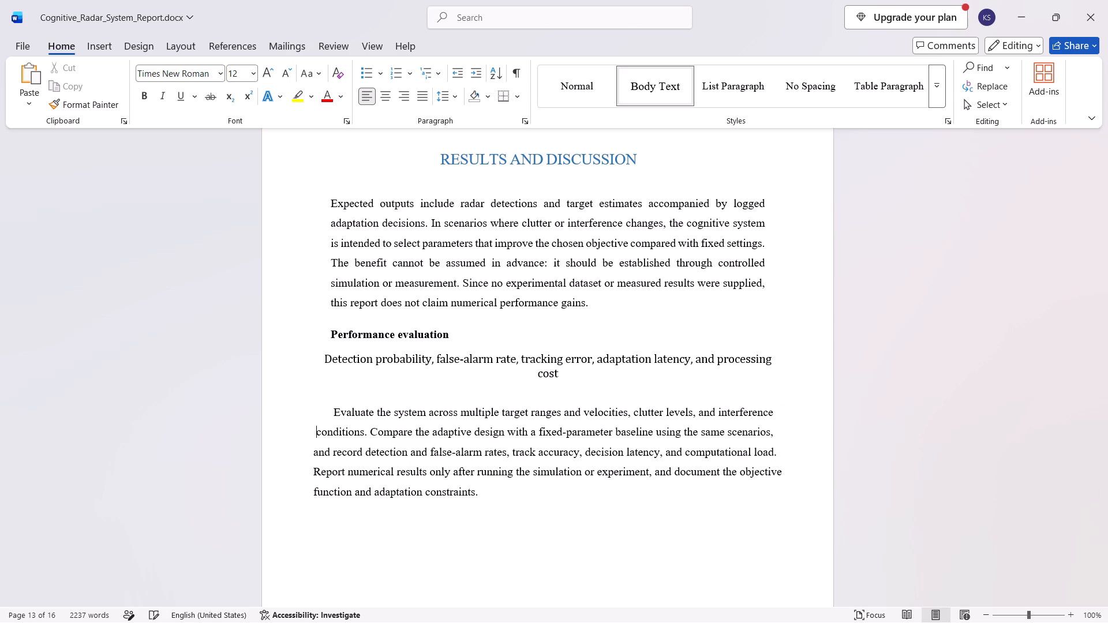
{"action": "key", "text": "space"}
{"action": "key", "text": "space"}
{"action": "key", "text": "space"}
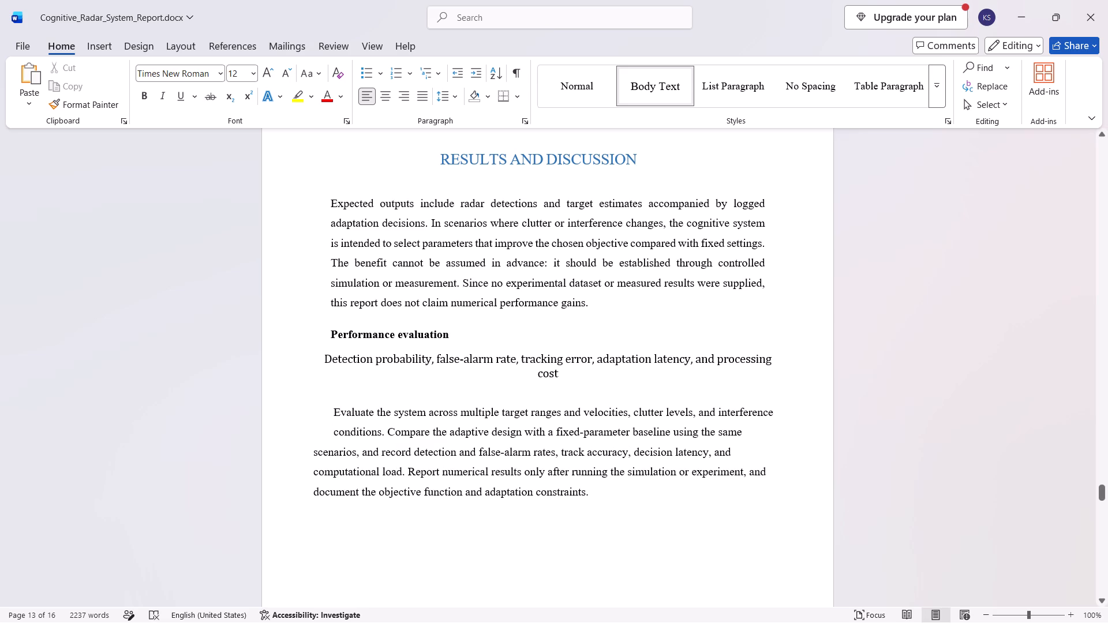
Start a new line at "scenarios, and record detection" and indent it with seven spaces to match the lines above.
{"action": "left_click", "coordinate": [768, 435]}
{"action": "key", "text": "Return"}
{"action": "key", "text": "space"}
{"action": "key", "text": "space"}
{"action": "key", "text": "space"}
{"action": "key", "text": "space"}
{"action": "key", "text": "space"}
{"action": "key", "text": "space"}
{"action": "key", "text": "space"}
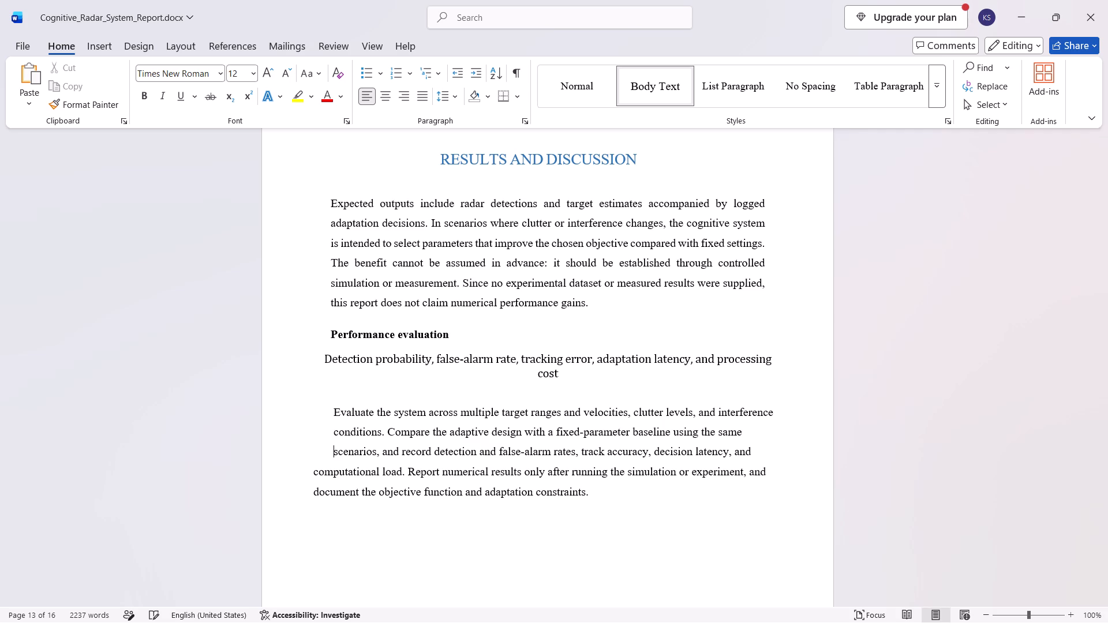
{"action": "key", "text": "space"}
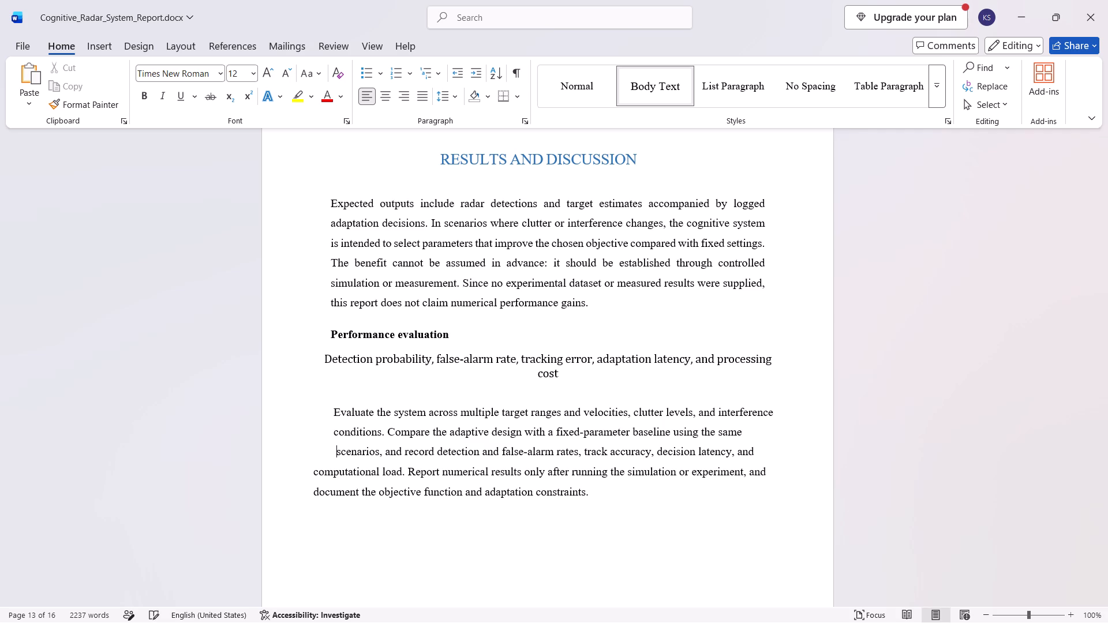
{"action": "key", "text": "BackSpace"}
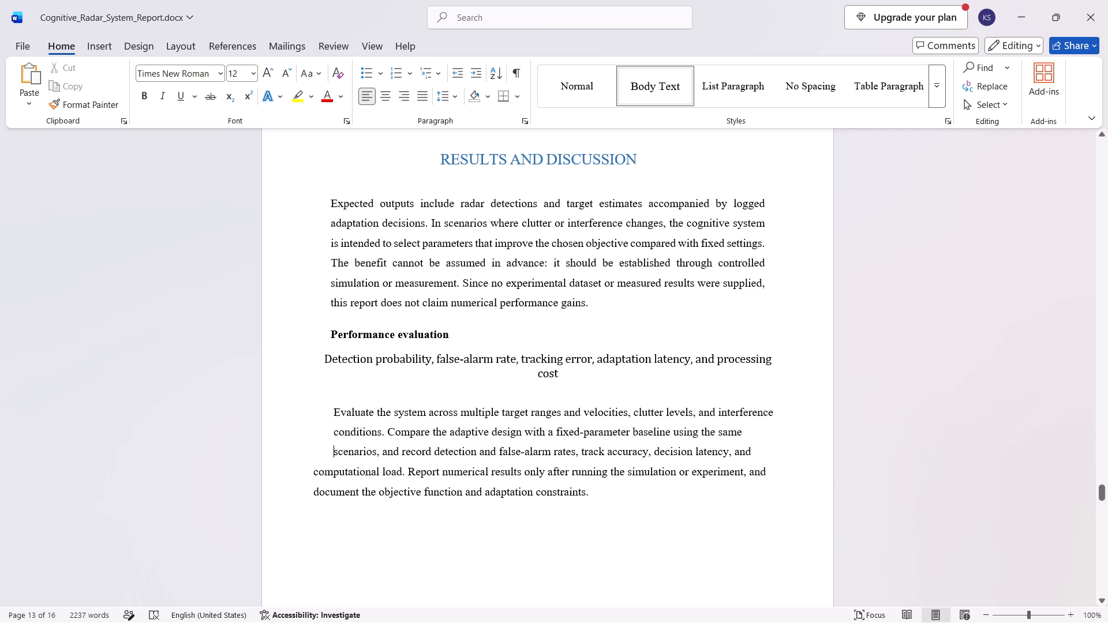
Start a new line at "computational load. Report numerical results" and indent it with seven spaces to match.
{"action": "left_click", "coordinate": [765, 453]}
{"action": "key", "text": "Return"}
{"action": "key", "text": "space"}
{"action": "key", "text": "space"}
{"action": "key", "text": "space"}
{"action": "key", "text": "space"}
{"action": "key", "text": "space"}
{"action": "key", "text": "space"}
{"action": "key", "text": "space"}
{"action": "key", "text": "space"}
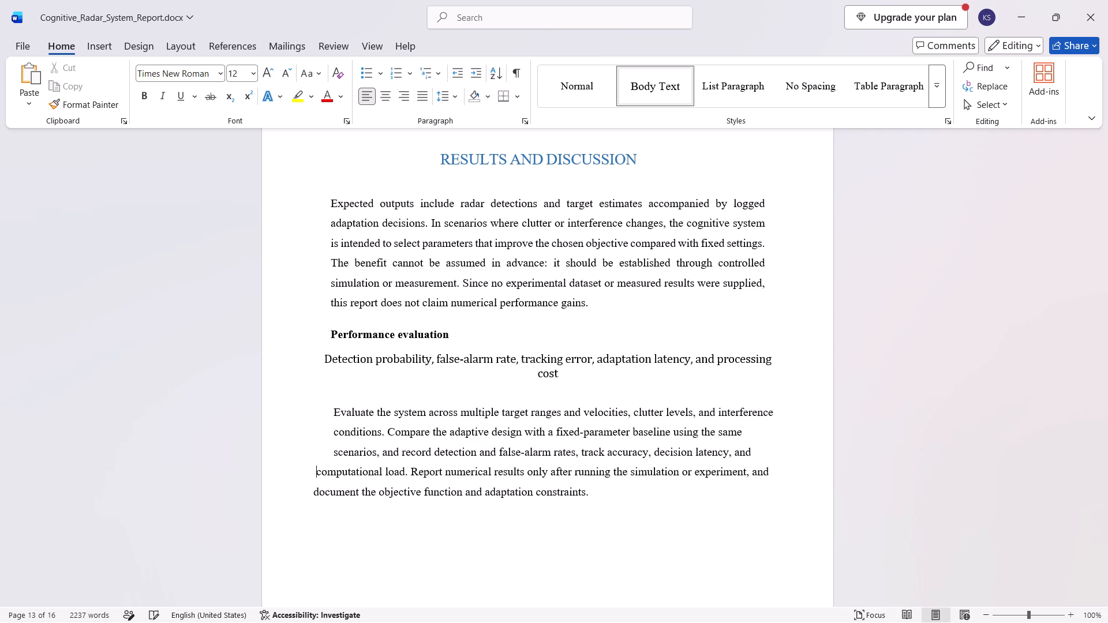
{"action": "key", "text": "BackSpace"}
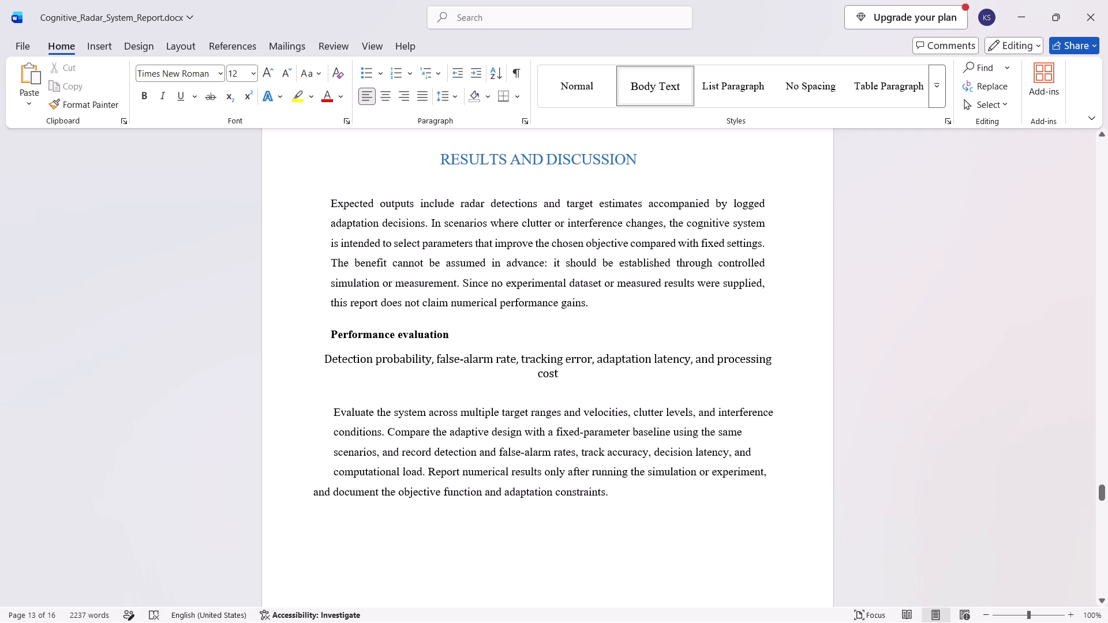
Start a new line at "and document the objective function" and indent it with seven spaces to match.
{"action": "left_click", "coordinate": [770, 467]}
{"action": "key", "text": "Return"}
{"action": "key", "text": "space"}
{"action": "key", "text": "space"}
{"action": "key", "text": "space"}
{"action": "key", "text": "space"}
{"action": "key", "text": "space"}
{"action": "key", "text": "space"}
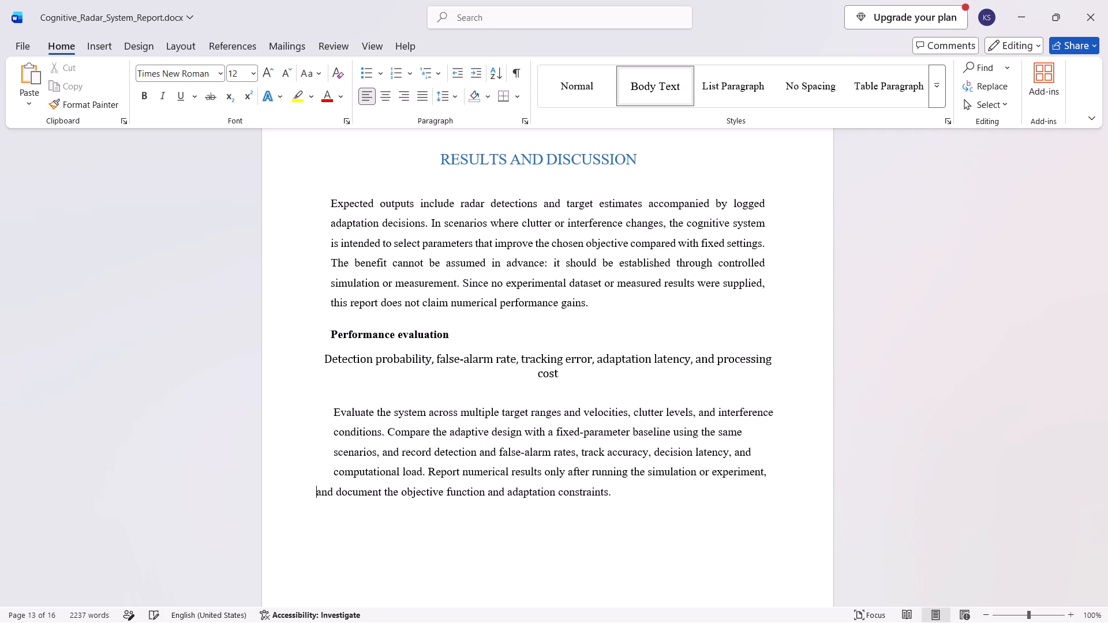
{"action": "key", "text": "space"}
{"action": "key", "text": "space"}
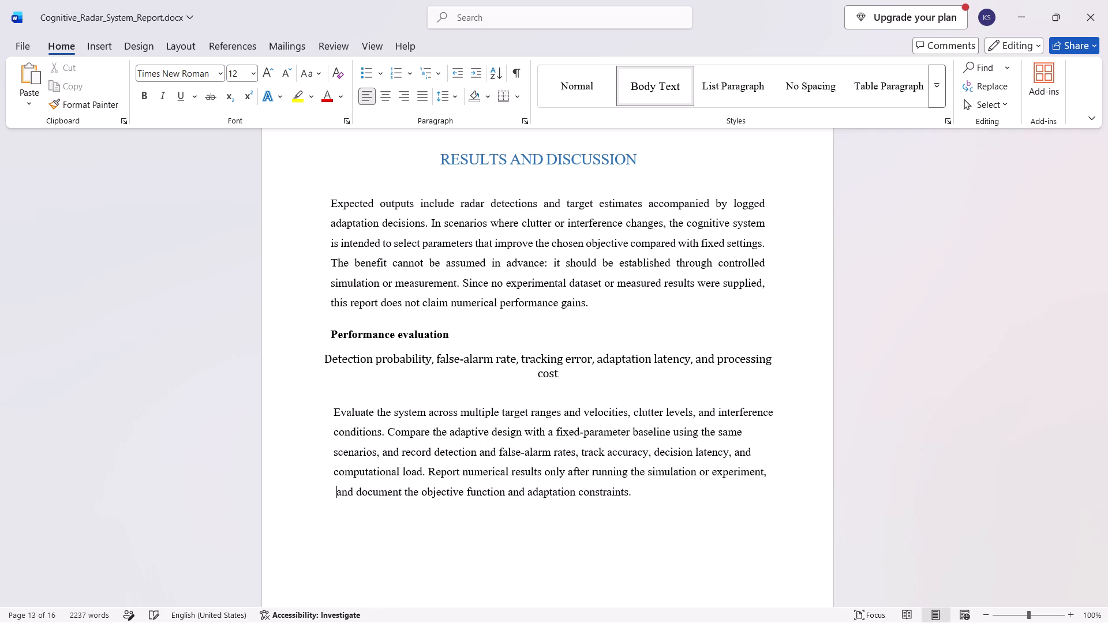
{"action": "key", "text": "BackSpace"}
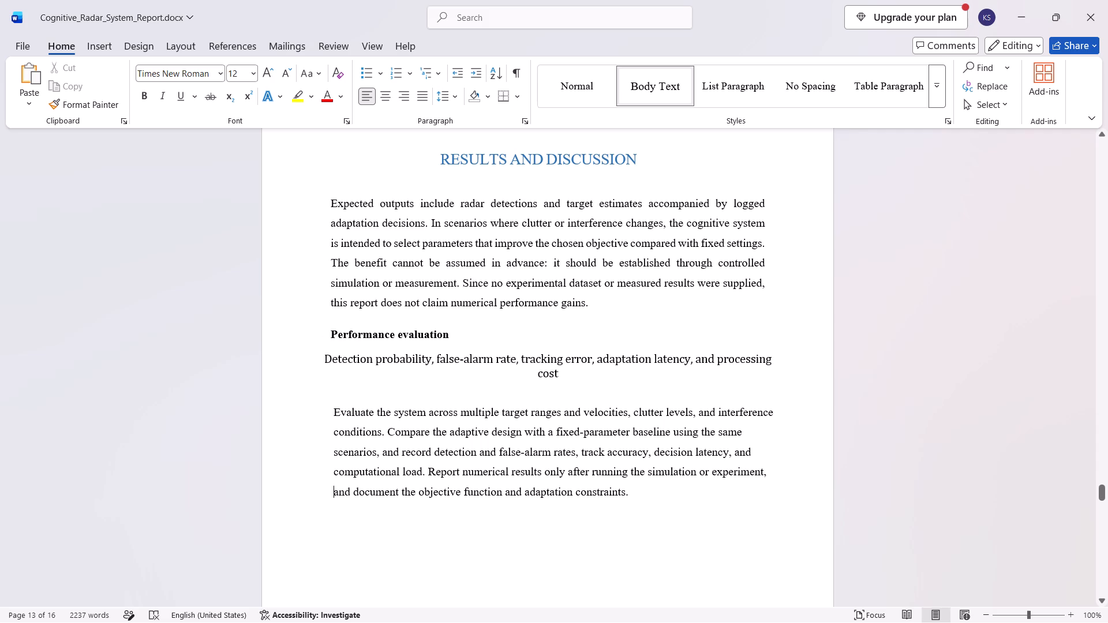
Insert six spaces before "Detection probability, false-alarm rate" under Performance evaluation to bring its start in line with the text below.
{"action": "left_click", "coordinate": [323, 355]}
{"action": "key", "text": "space"}
{"action": "key", "text": "space"}
{"action": "key", "text": "space"}
{"action": "key", "text": "space"}
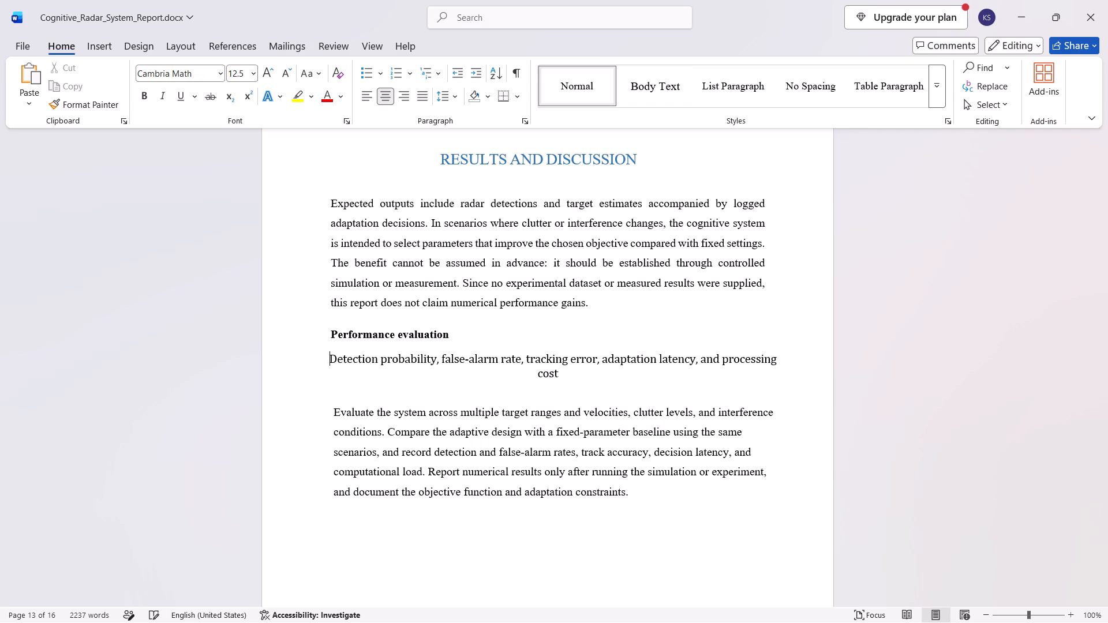
{"action": "key", "text": "space"}
{"action": "key", "text": "space"}
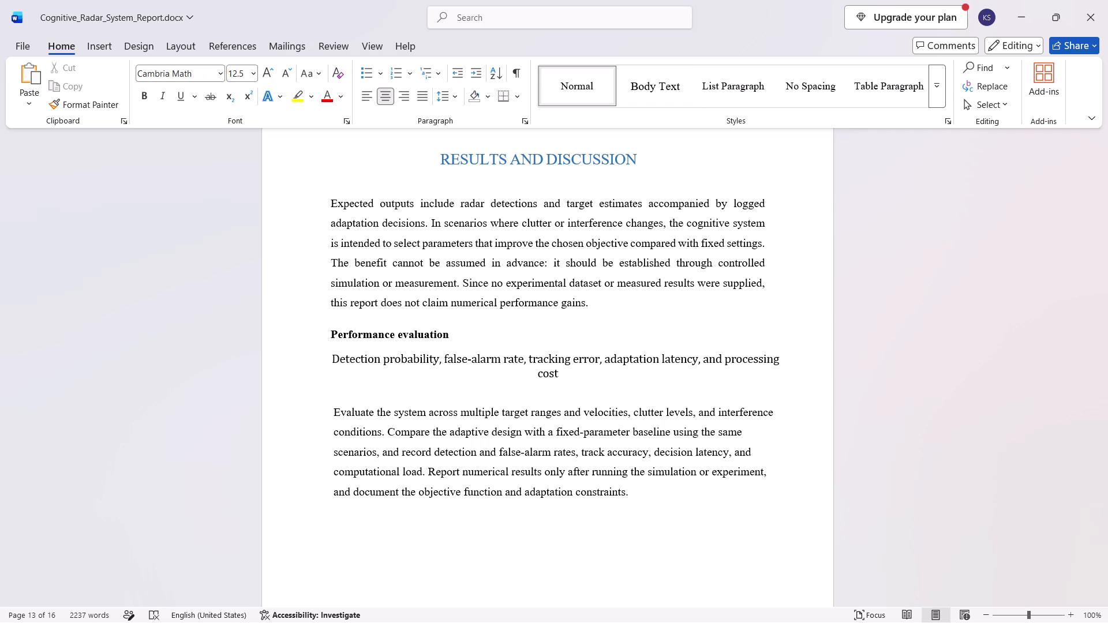
Review the page layout from the Technology Used section through Chapter 4 to the start of Chapter 5.
{"action": "scroll", "coordinate": [323, 354], "scroll_direction": "down", "scroll_amount": 1}
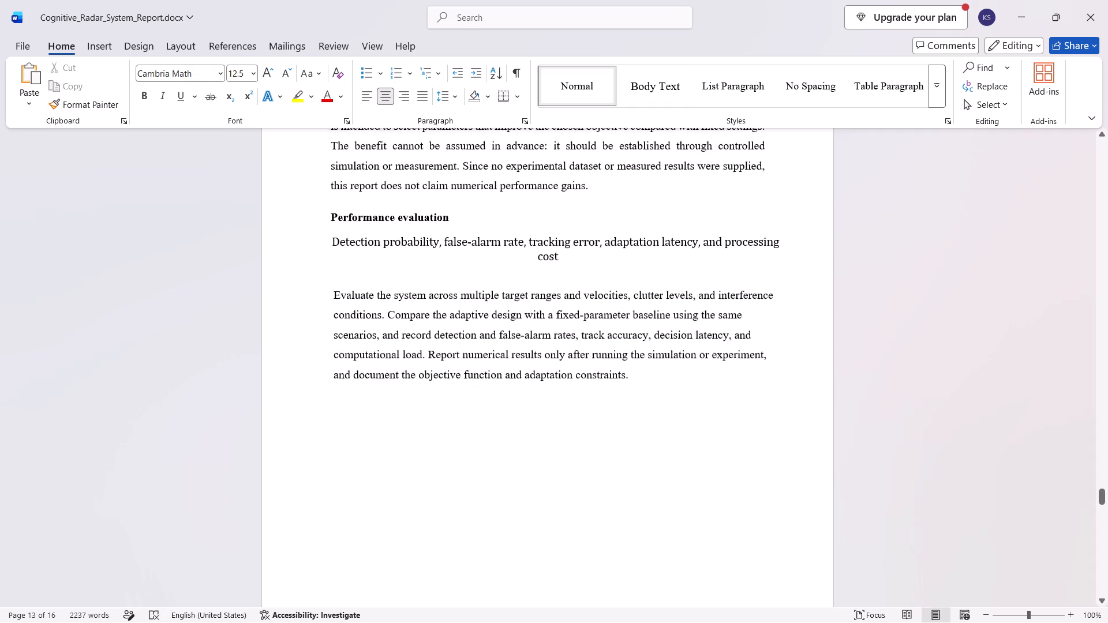
{"action": "scroll", "coordinate": [323, 354], "scroll_direction": "down", "scroll_amount": 2}
{"action": "scroll", "coordinate": [323, 354], "scroll_direction": "up", "scroll_amount": 4}
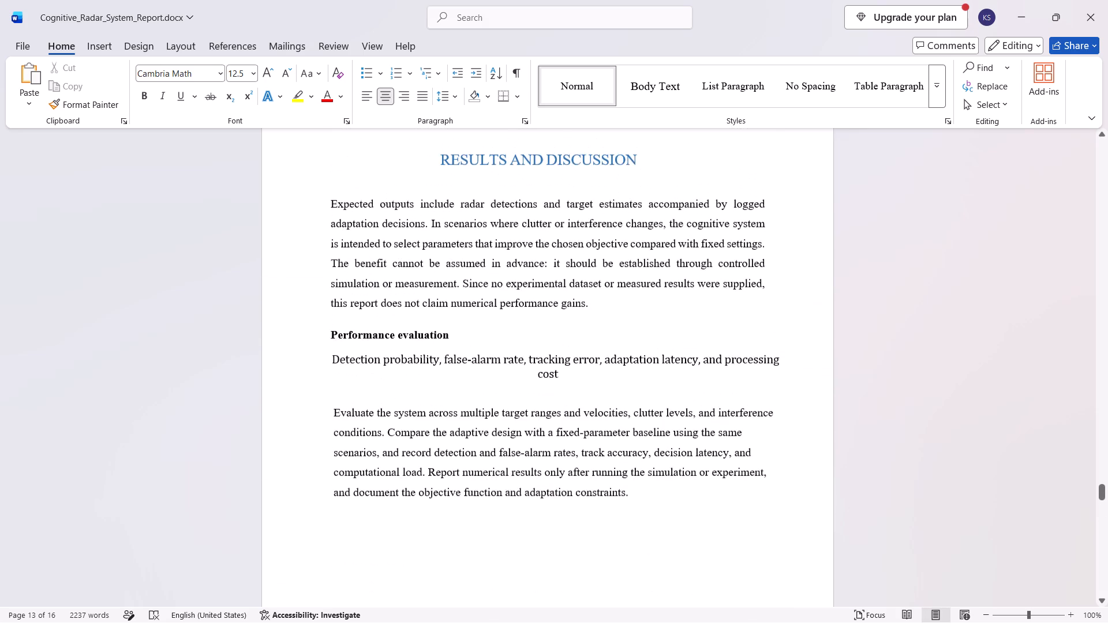
{"action": "scroll", "coordinate": [323, 354], "scroll_direction": "down", "scroll_amount": 1}
{"action": "scroll", "coordinate": [323, 354], "scroll_direction": "up", "scroll_amount": 1}
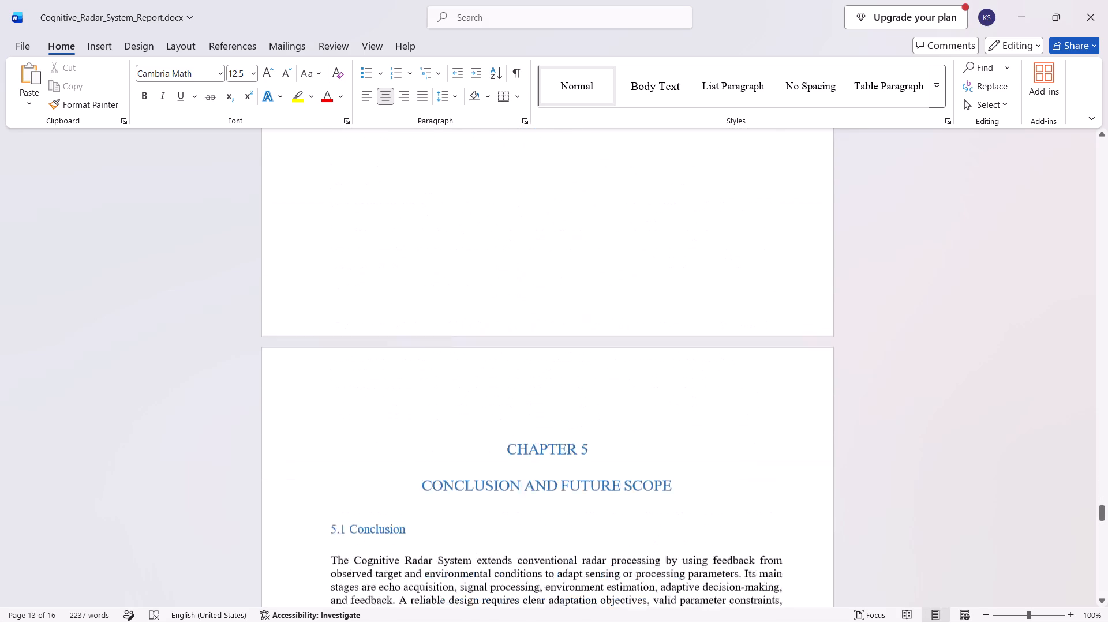
{"action": "scroll", "coordinate": [323, 354], "scroll_direction": "up", "scroll_amount": 4}
{"action": "scroll", "coordinate": [323, 354], "scroll_direction": "down", "scroll_amount": 1}
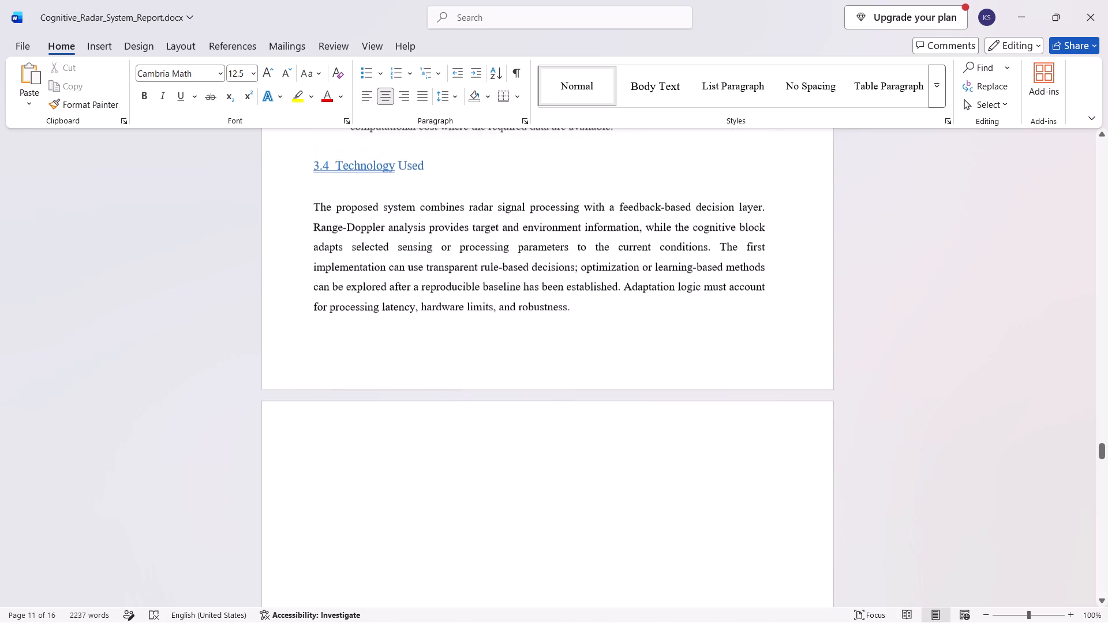
{"action": "scroll", "coordinate": [323, 354], "scroll_direction": "down", "scroll_amount": 4}
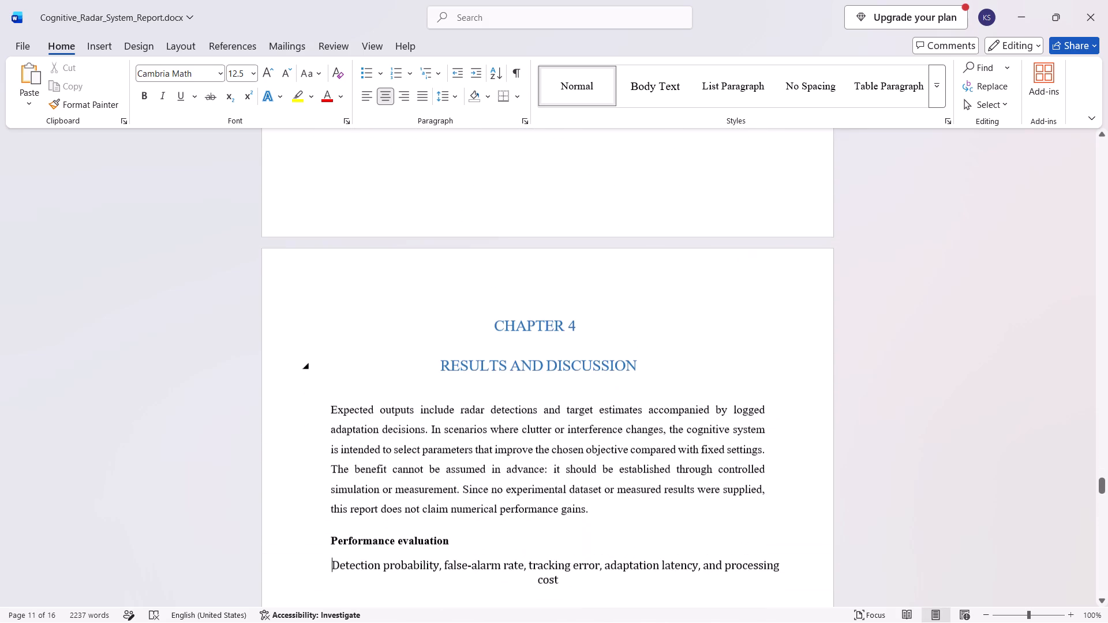
{"action": "scroll", "coordinate": [323, 354], "scroll_direction": "down", "scroll_amount": 2}
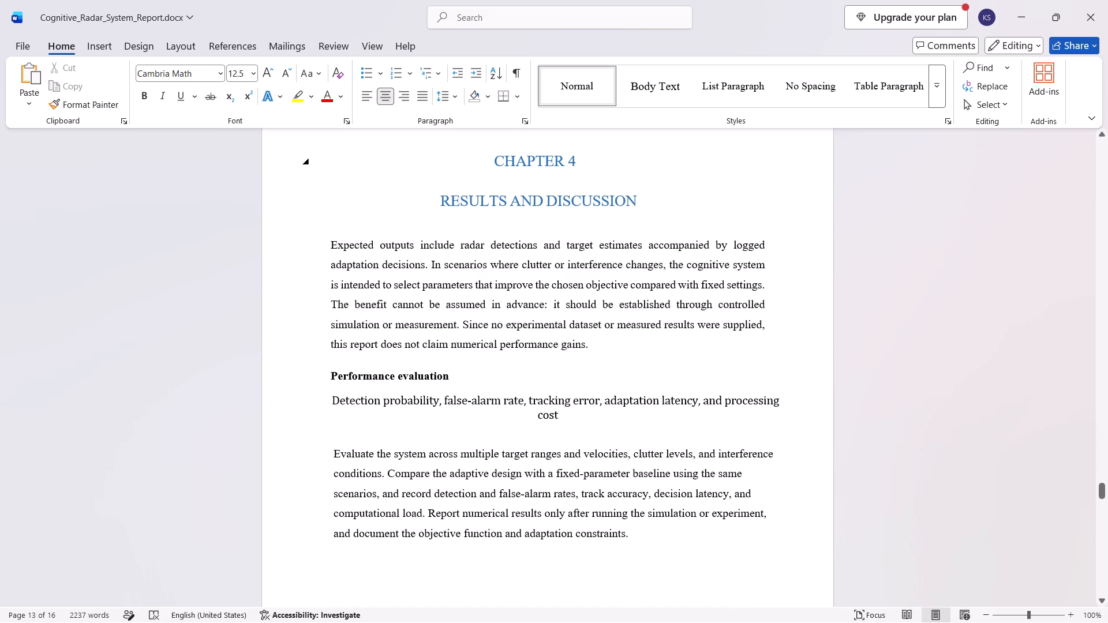
Copy all of Chapter 4, from its heading to "adaptation constraints.", and paste it onto the blank page after the Technology Used section.
{"action": "left_click_drag", "start_coordinate": [486, 160], "coordinate": [630, 526]}
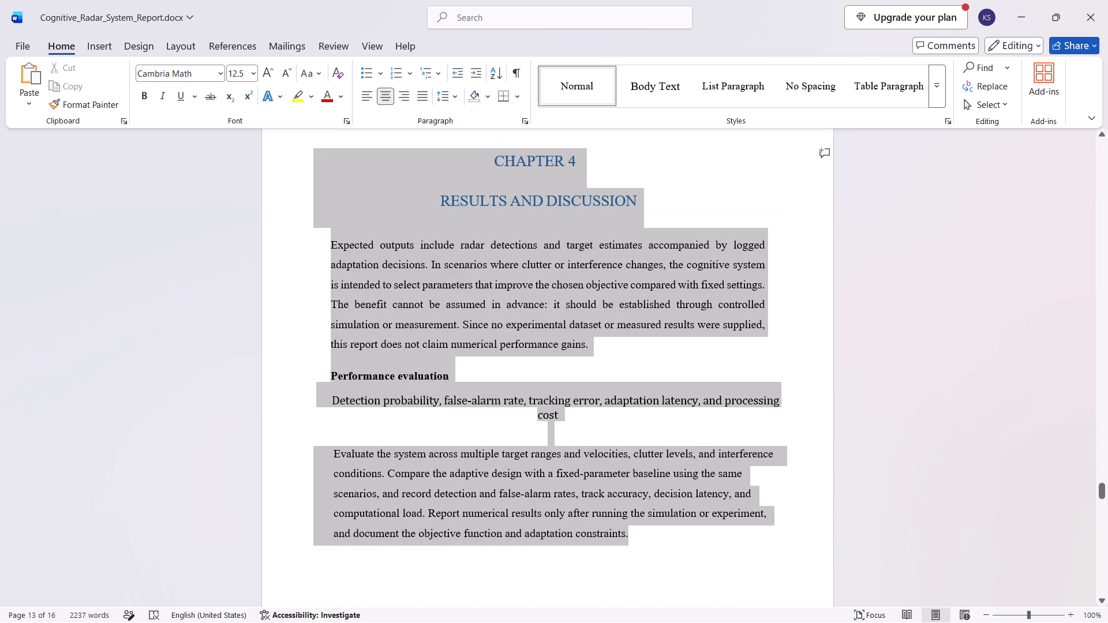
{"action": "left_click_drag", "start_coordinate": [630, 526], "coordinate": [631, 529]}
{"action": "key", "text": "ctrl+c"}
{"action": "scroll", "coordinate": [630, 526], "scroll_direction": "up", "scroll_amount": 3}
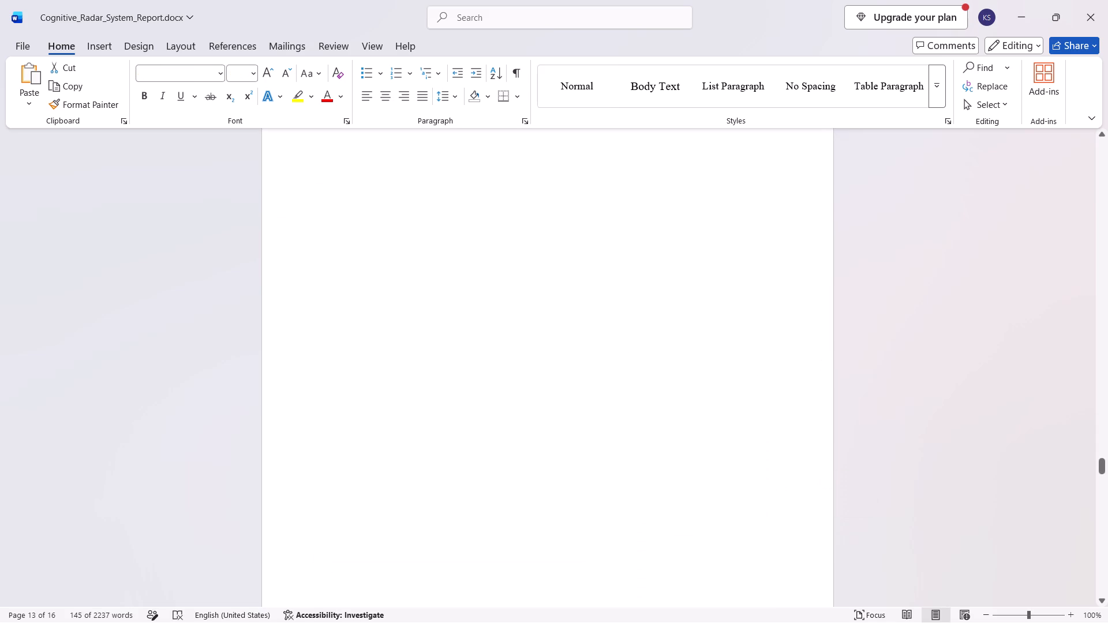
{"action": "scroll", "coordinate": [630, 526], "scroll_direction": "up", "scroll_amount": 3}
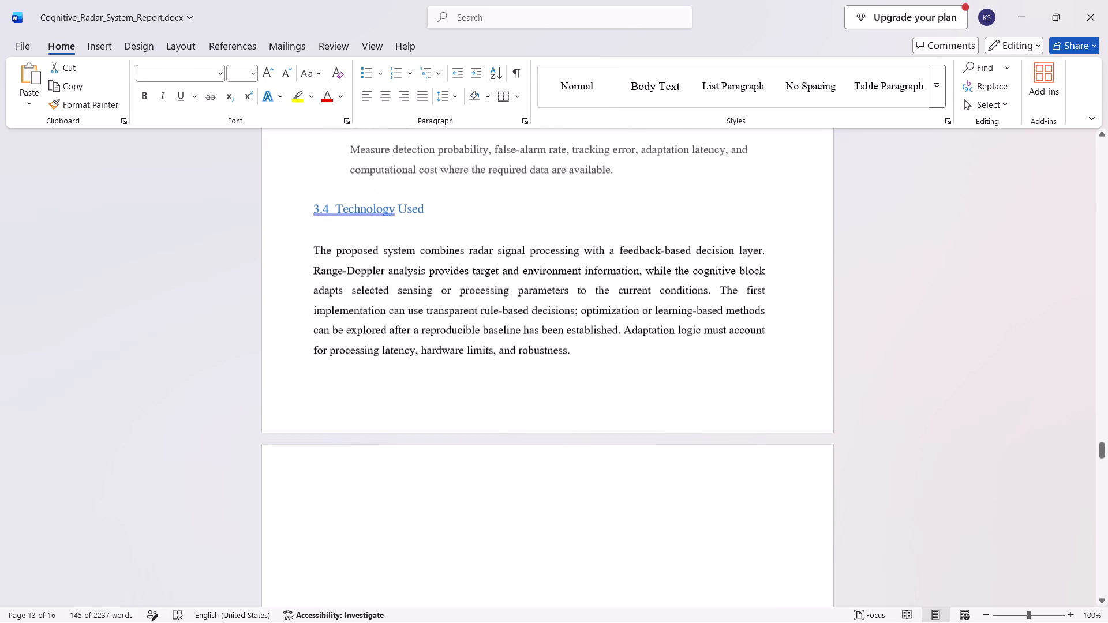
{"action": "scroll", "coordinate": [630, 526], "scroll_direction": "up", "scroll_amount": 1}
{"action": "left_click", "coordinate": [497, 424]}
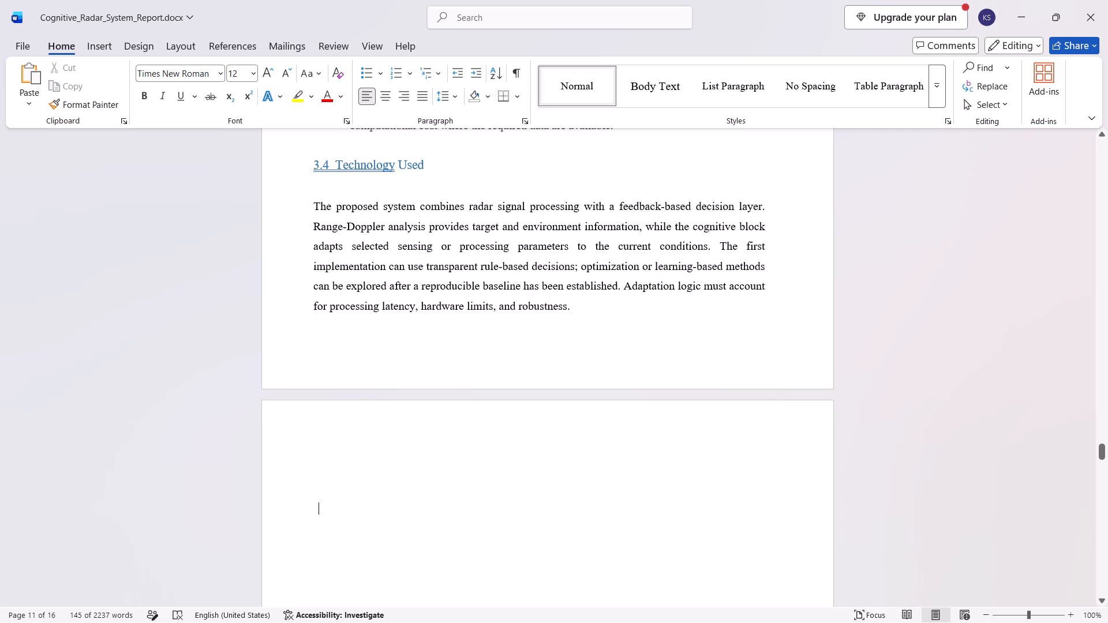
{"action": "key", "text": "space"}
{"action": "key", "text": "space"}
{"action": "key", "text": "space"}
{"action": "key", "text": "space"}
{"action": "key", "text": "space"}
{"action": "key", "text": "space"}
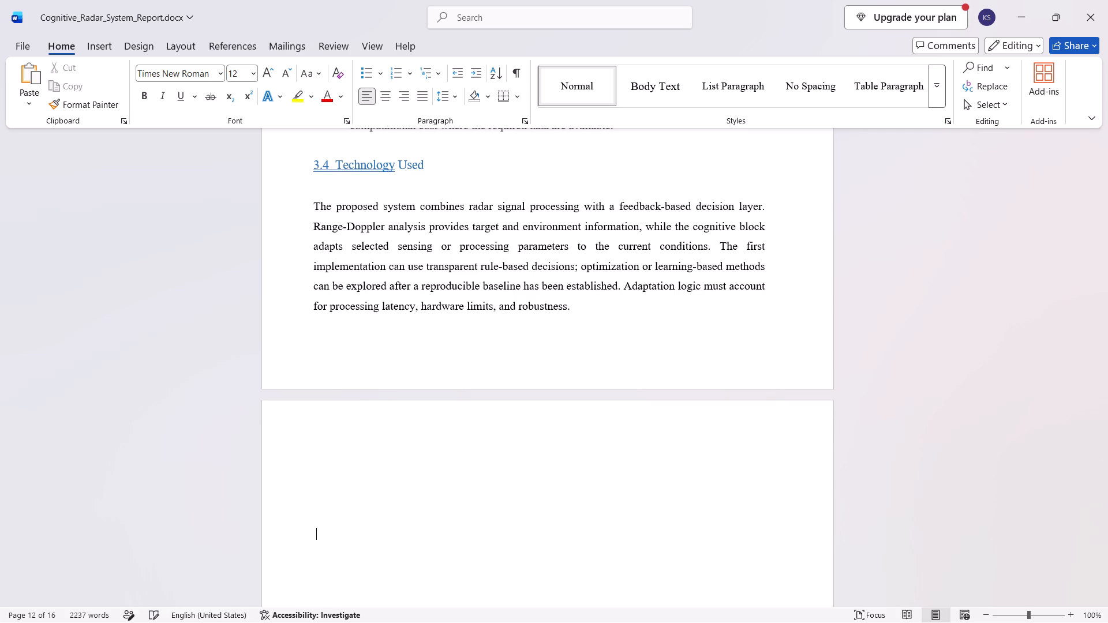
{"action": "key", "text": "BackSpace"}
{"action": "key", "text": "BackSpace"}
{"action": "key", "text": "BackSpace"}
{"action": "key", "text": "BackSpace"}
{"action": "key", "text": "BackSpace"}
{"action": "key", "text": "BackSpace"}
{"action": "key", "text": "BackSpace"}
{"action": "key", "text": "ctrl+v"}
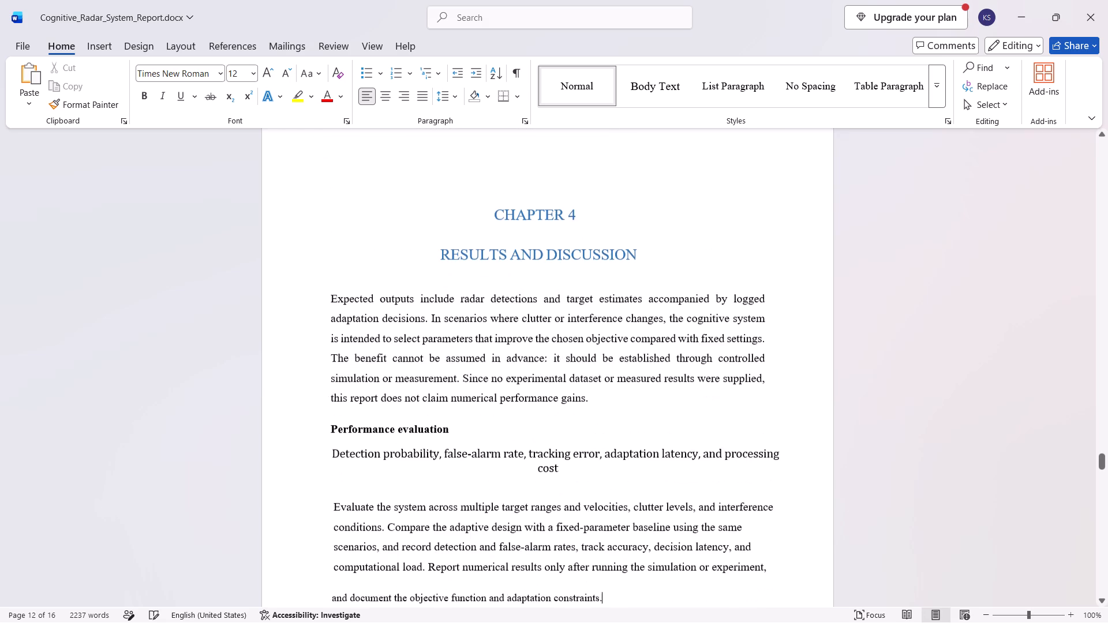
Examine the pasted Chapter 4 copy and the original Chapter 4 on the following page.
{"action": "scroll", "coordinate": [479, 450], "scroll_direction": "up", "scroll_amount": 1}
{"action": "left_click", "coordinate": [479, 450]}
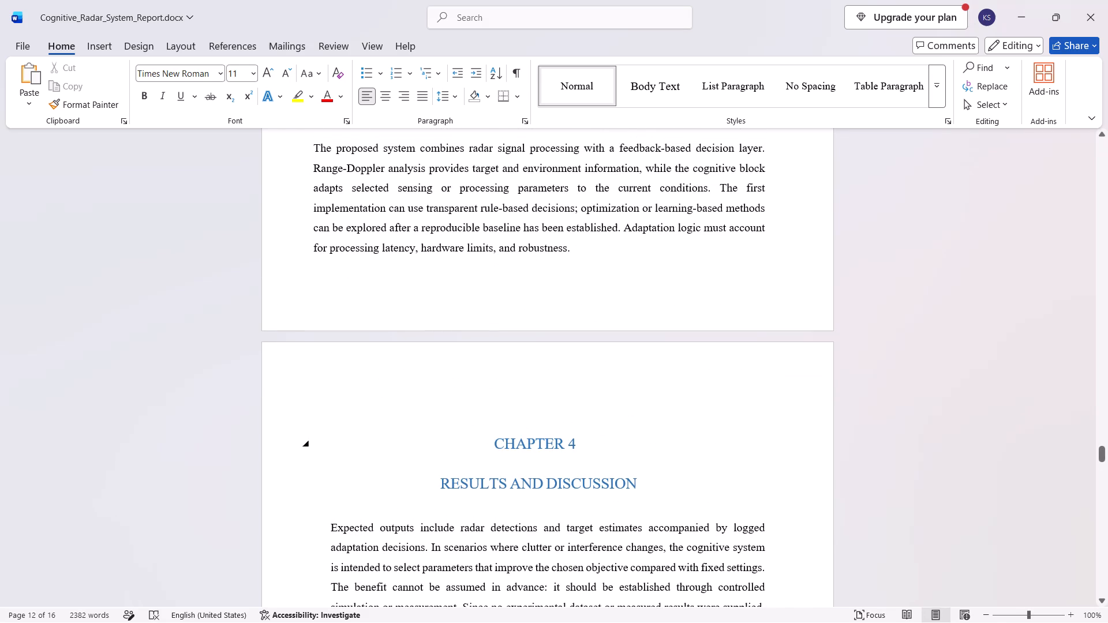
{"action": "scroll", "coordinate": [479, 450], "scroll_direction": "down", "scroll_amount": 3}
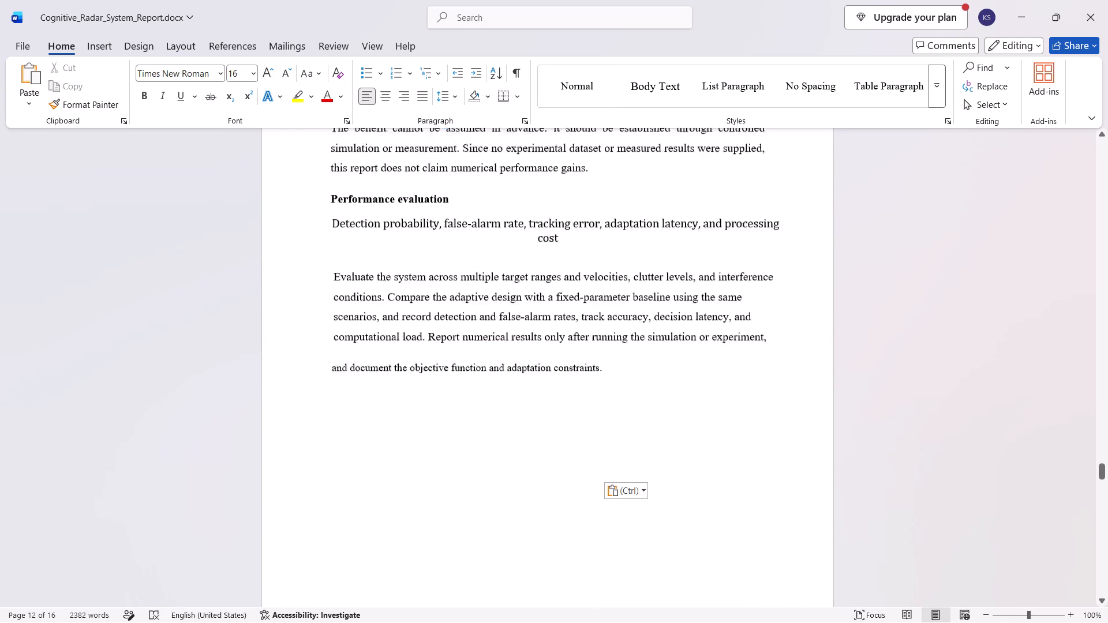
{"action": "scroll", "coordinate": [479, 450], "scroll_direction": "down", "scroll_amount": 4}
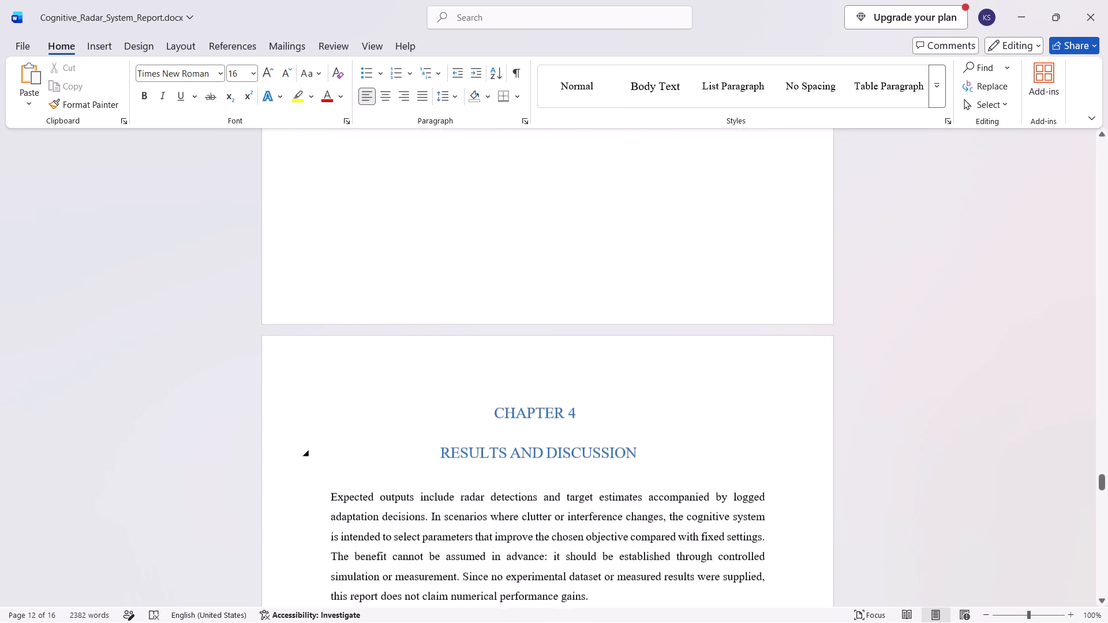
{"action": "scroll", "coordinate": [479, 450], "scroll_direction": "down", "scroll_amount": 3}
{"action": "scroll", "coordinate": [479, 450], "scroll_direction": "up", "scroll_amount": 4}
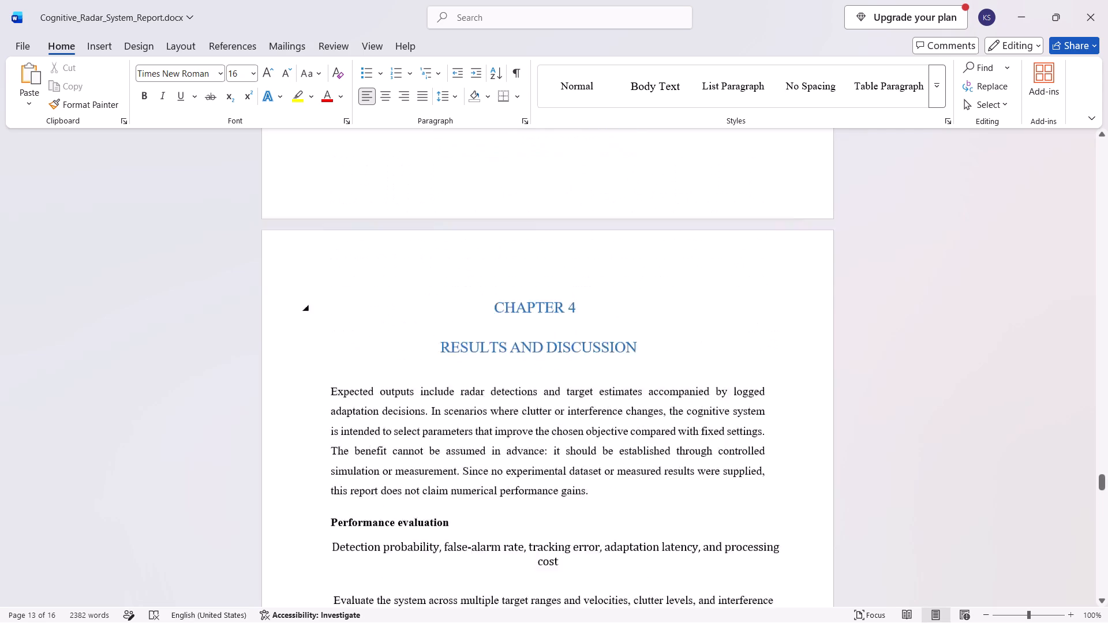
{"action": "scroll", "coordinate": [479, 450], "scroll_direction": "up", "scroll_amount": 1}
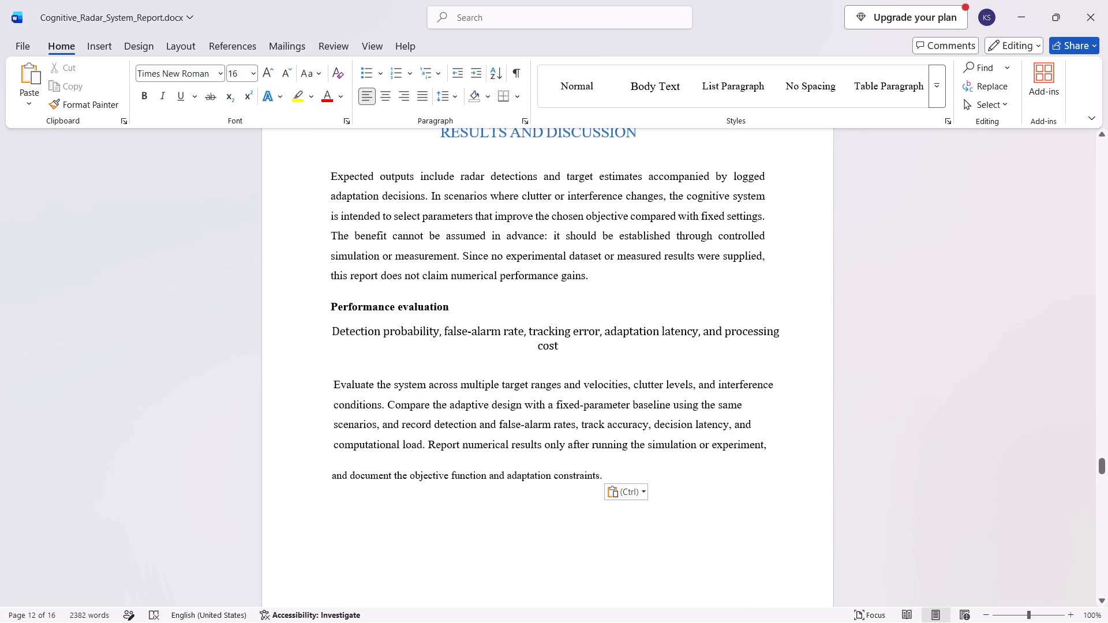
{"action": "scroll", "coordinate": [479, 450], "scroll_direction": "down", "scroll_amount": 1}
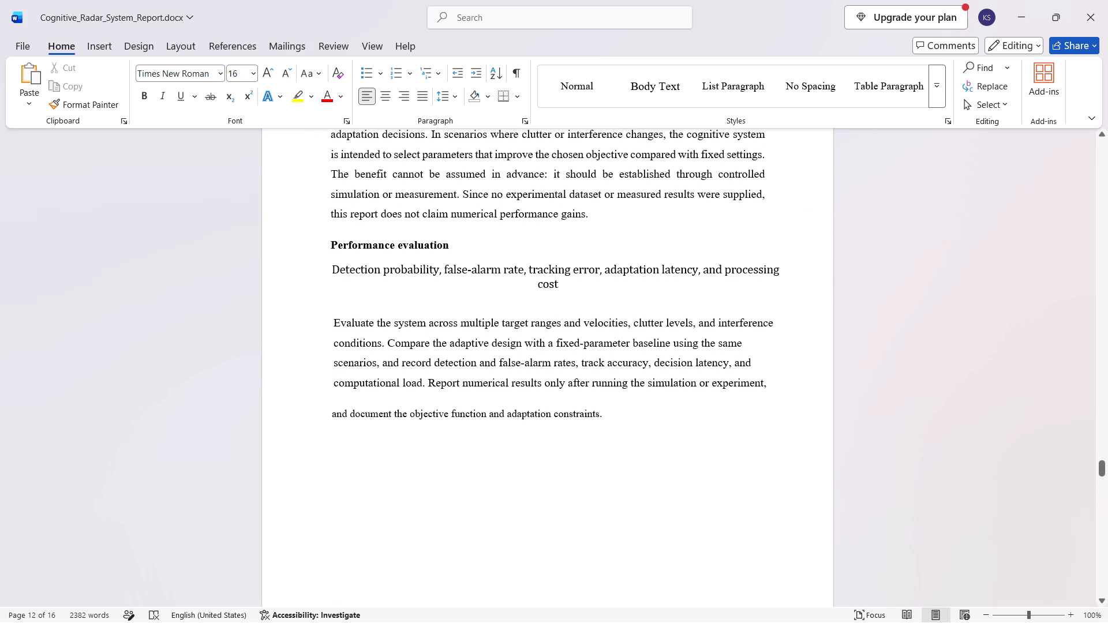
Set the font size of the final Chapter 4 paragraph, from "Evaluate the system" to "adaptation constraints.", to 12.
{"action": "left_click_drag", "start_coordinate": [332, 320], "coordinate": [668, 432]}
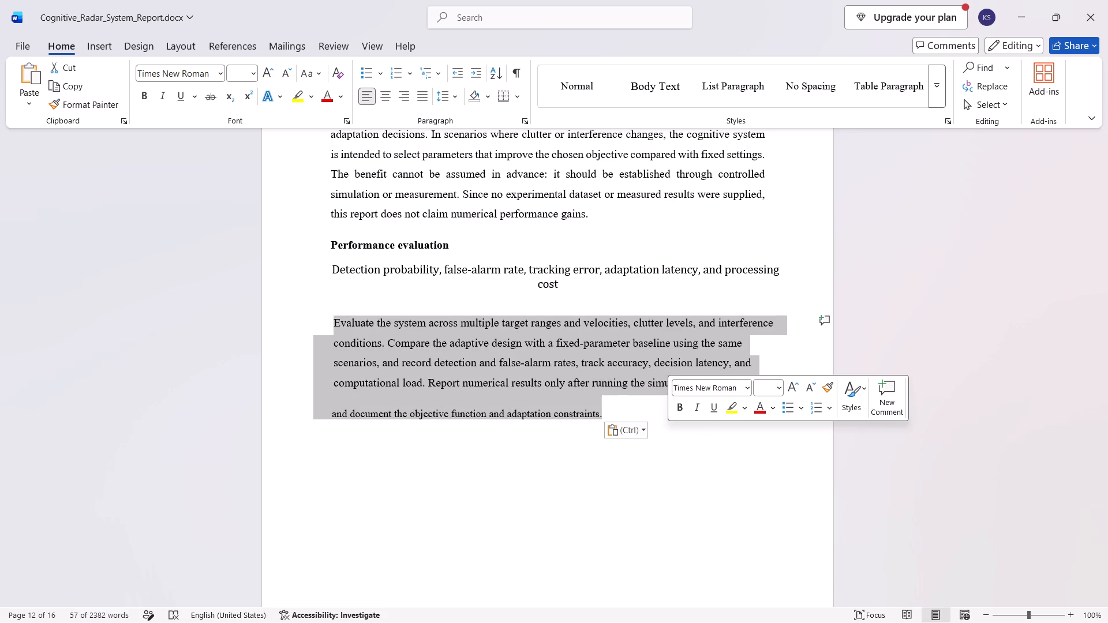
{"action": "left_click", "coordinate": [762, 386]}
{"action": "type", "text": "12"}
{"action": "key", "text": "Return"}
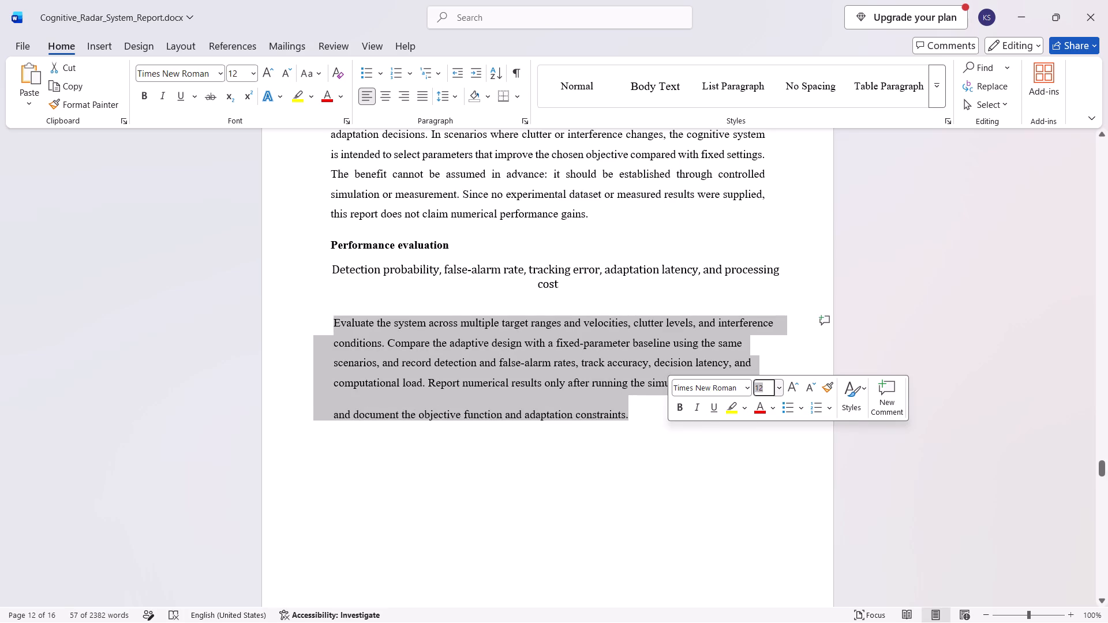
{"action": "left_click", "coordinate": [715, 484]}
Delete the original Chapter 4, from its heading through its last paragraph, on the page after the pasted copy.
{"action": "scroll", "coordinate": [715, 484], "scroll_direction": "down", "scroll_amount": 2}
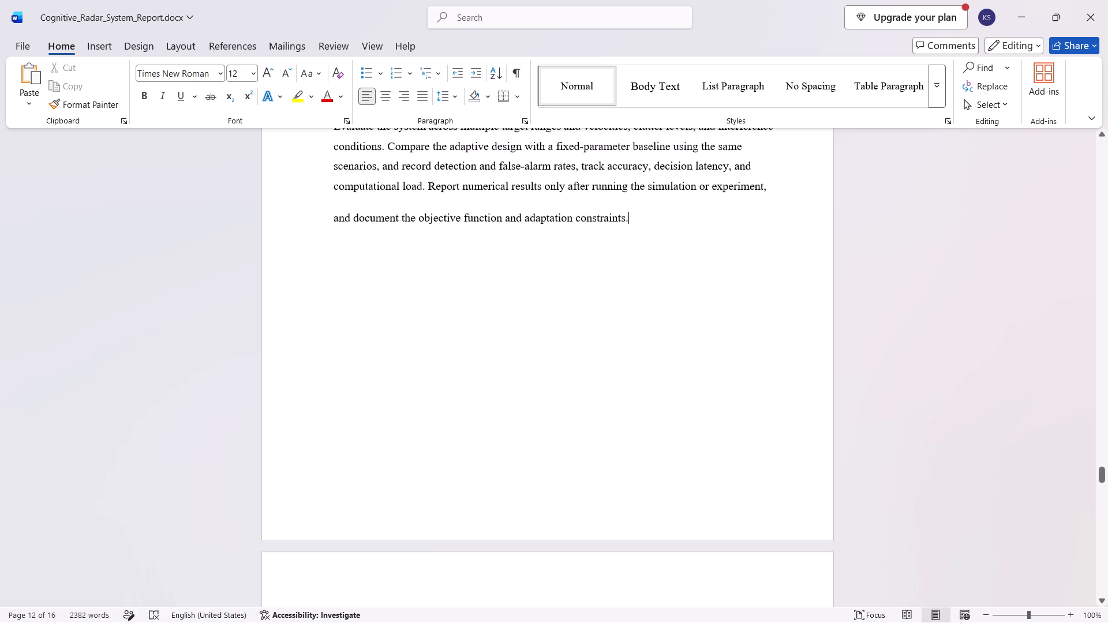
{"action": "scroll", "coordinate": [715, 484], "scroll_direction": "down", "scroll_amount": 2}
{"action": "scroll", "coordinate": [715, 484], "scroll_direction": "up", "scroll_amount": 1}
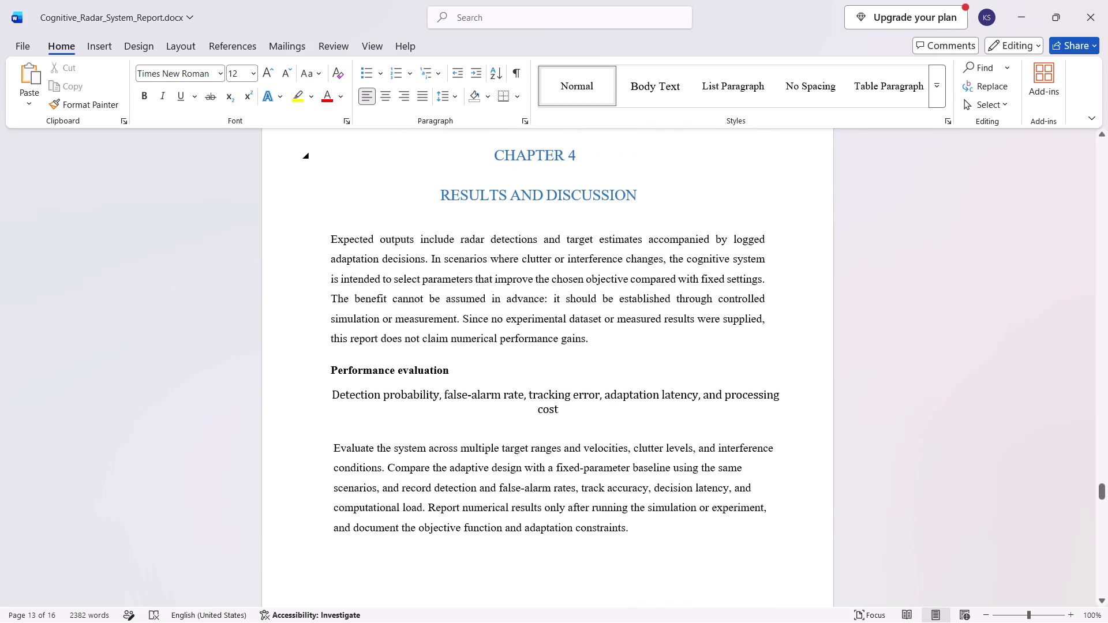
{"action": "left_click_drag", "start_coordinate": [493, 153], "coordinate": [723, 579]}
{"action": "scroll", "coordinate": [723, 579], "scroll_direction": "down", "scroll_amount": 1}
{"action": "key", "text": "Delete"}
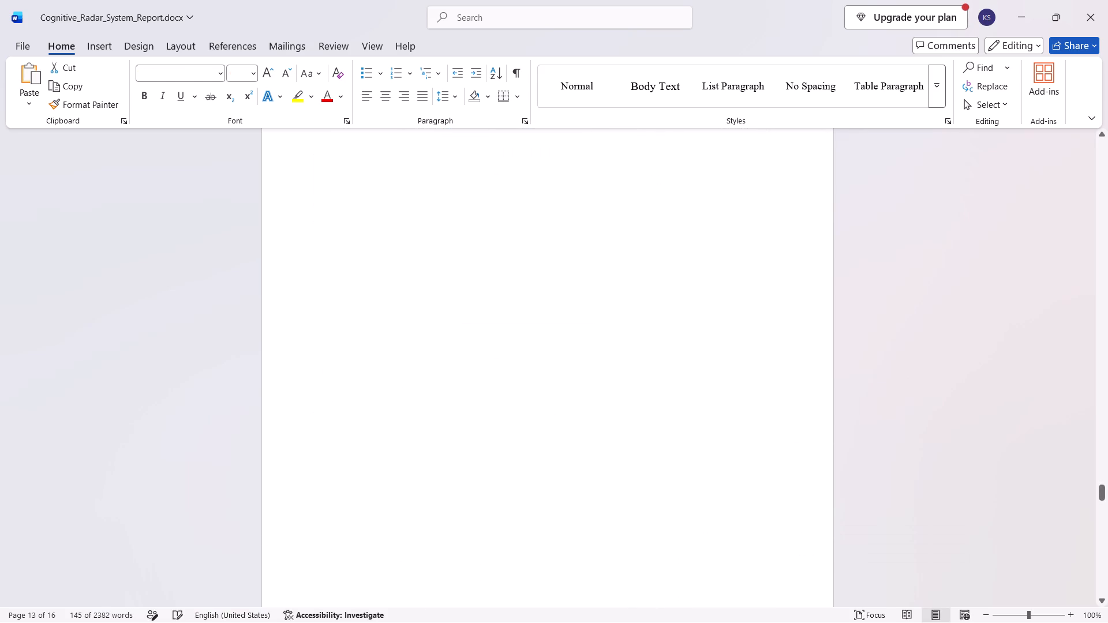
Copy all of Chapter 5, from its heading to "carefully managed.", and paste it onto the emptied page after Chapter 4.
{"action": "scroll", "coordinate": [723, 579], "scroll_direction": "up", "scroll_amount": 1}
{"action": "scroll", "coordinate": [723, 579], "scroll_direction": "down", "scroll_amount": 2}
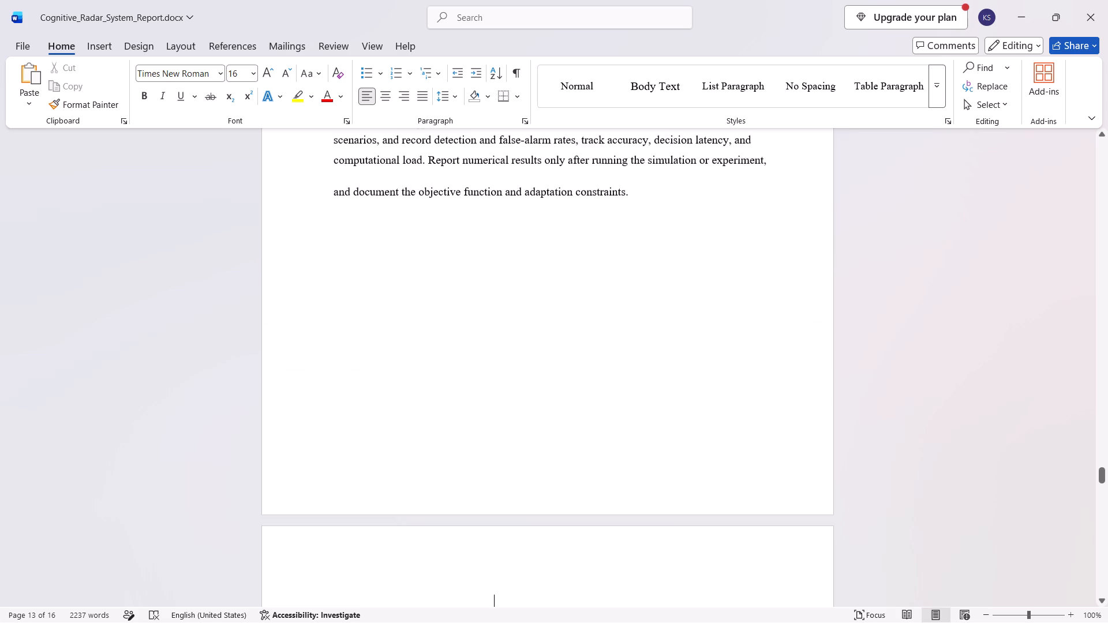
{"action": "scroll", "coordinate": [723, 579], "scroll_direction": "down", "scroll_amount": 4}
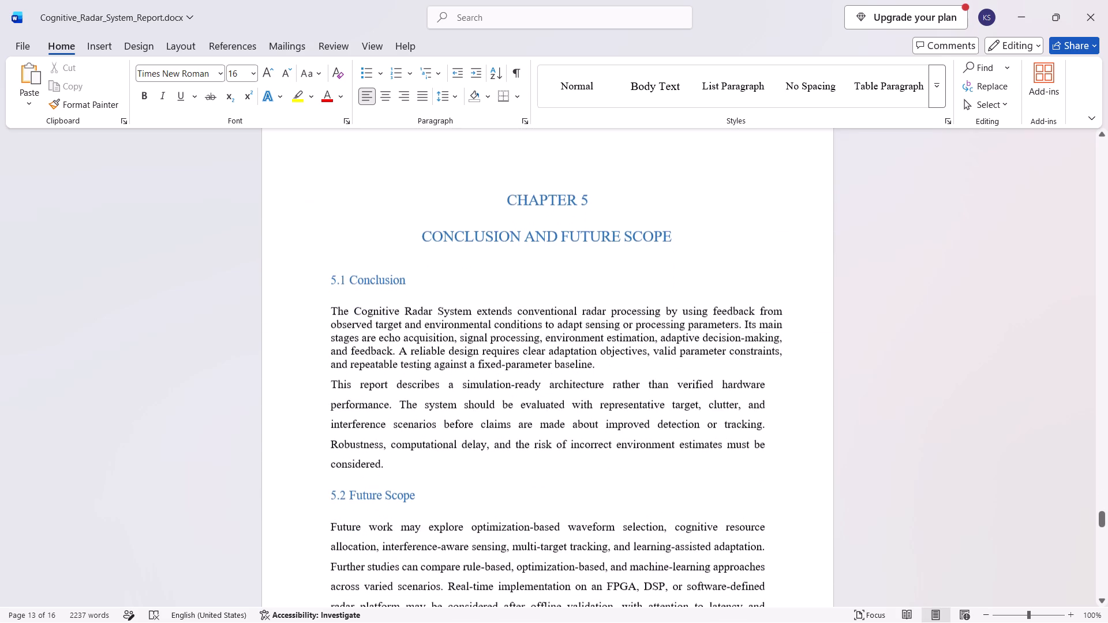
{"action": "scroll", "coordinate": [723, 579], "scroll_direction": "down", "scroll_amount": 2}
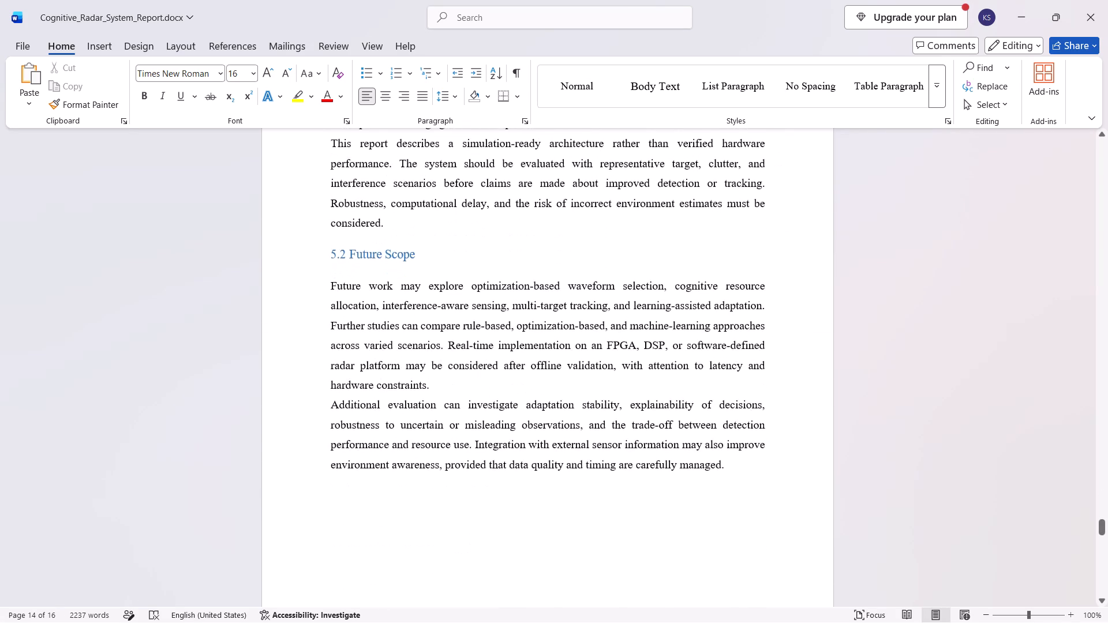
{"action": "scroll", "coordinate": [723, 579], "scroll_direction": "up", "scroll_amount": 2}
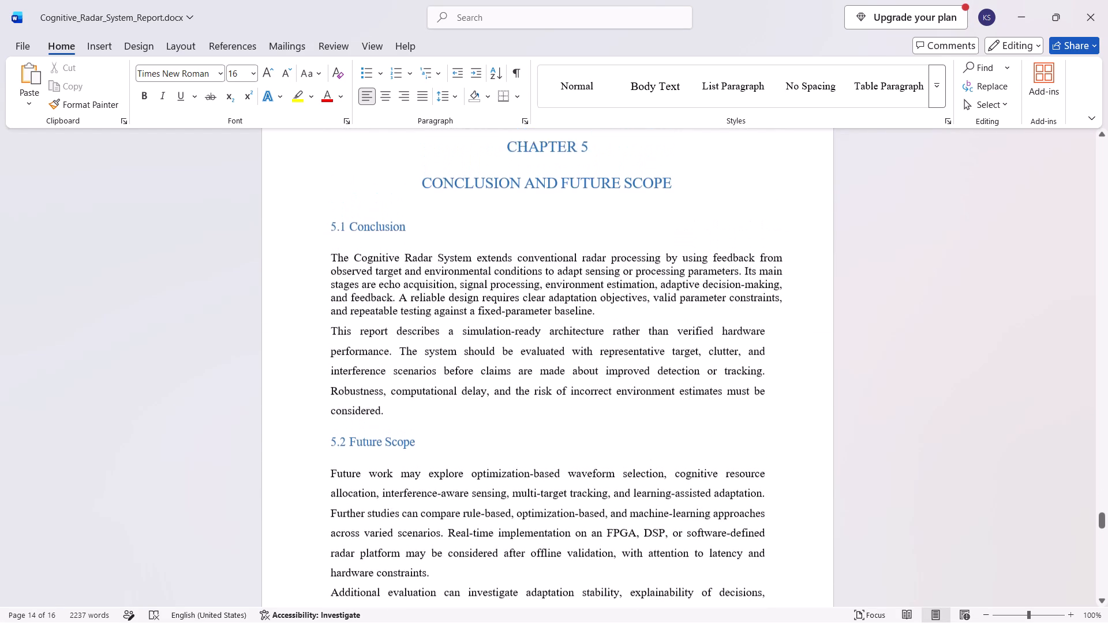
{"action": "scroll", "coordinate": [723, 579], "scroll_direction": "up", "scroll_amount": 1}
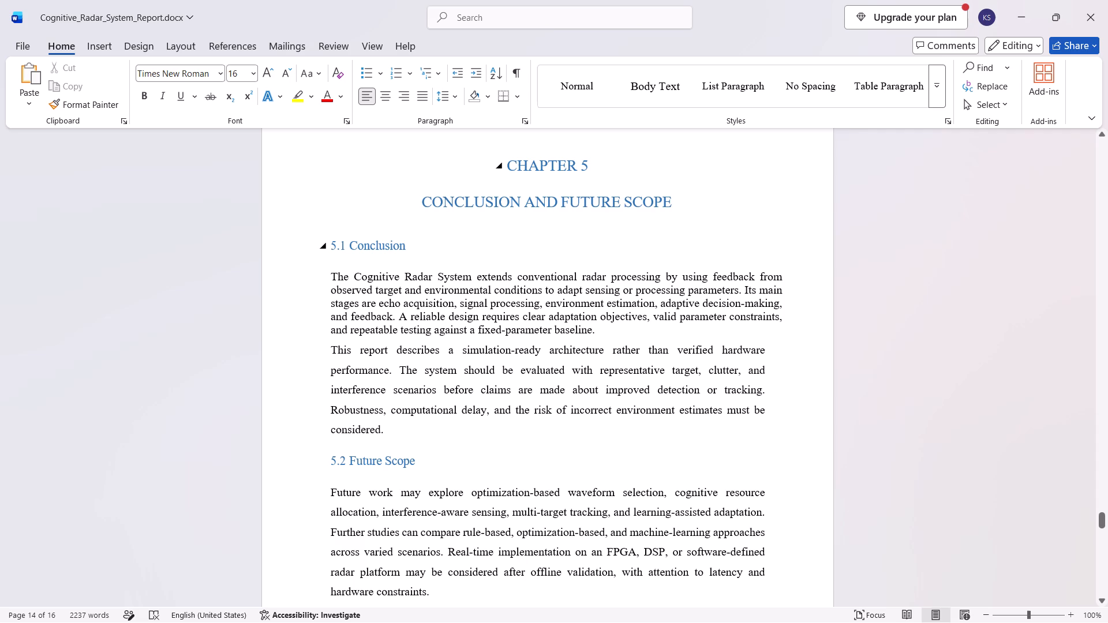
{"action": "left_click_drag", "start_coordinate": [506, 166], "coordinate": [759, 601]}
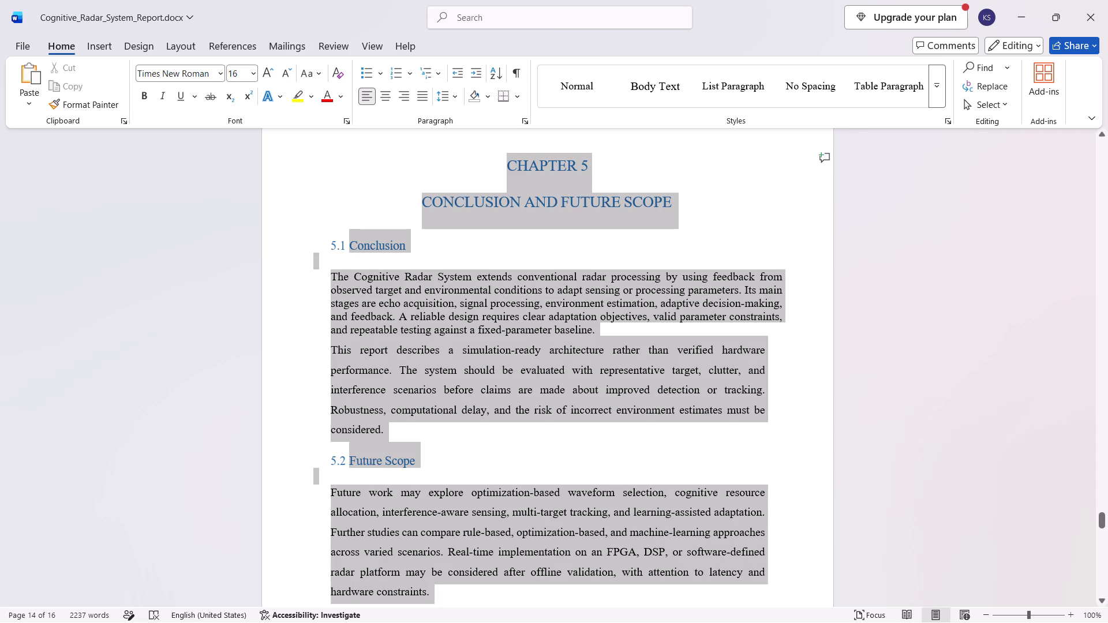
{"action": "left_click_drag", "start_coordinate": [759, 601], "coordinate": [732, 593]}
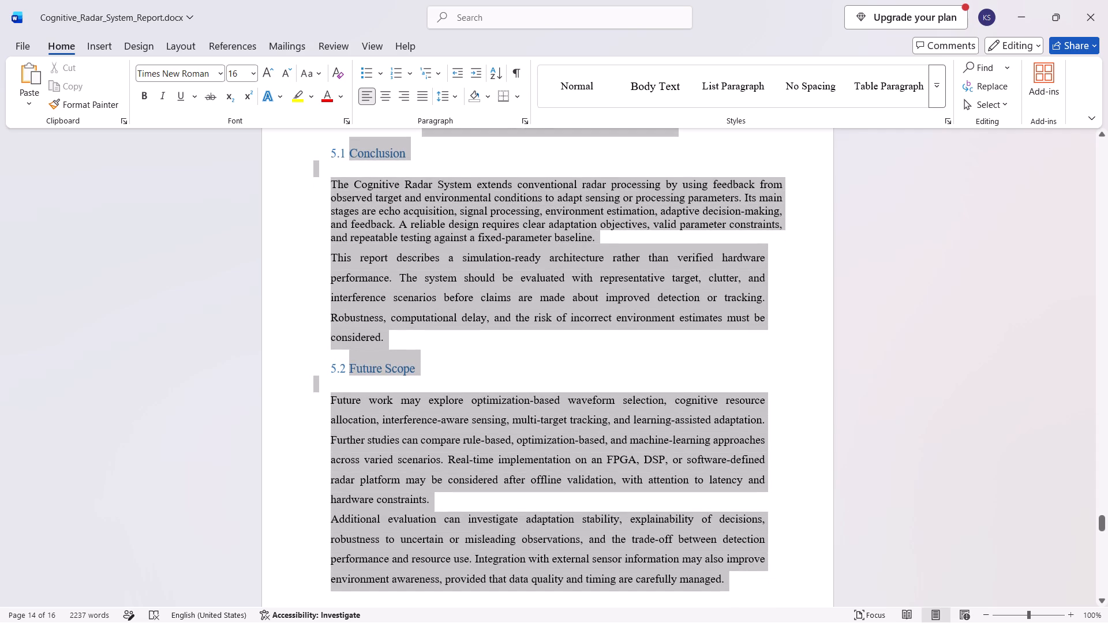
{"action": "left_click_drag", "start_coordinate": [732, 593], "coordinate": [738, 607]}
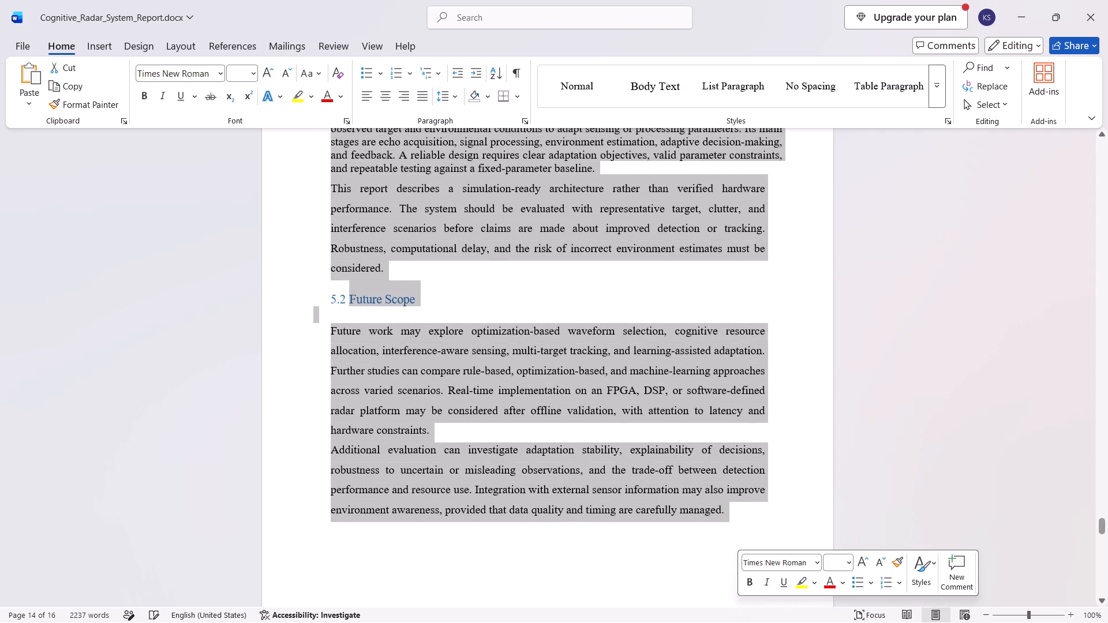
{"action": "key", "text": "ctrl+c"}
{"action": "scroll", "coordinate": [736, 600], "scroll_direction": "up", "scroll_amount": 1}
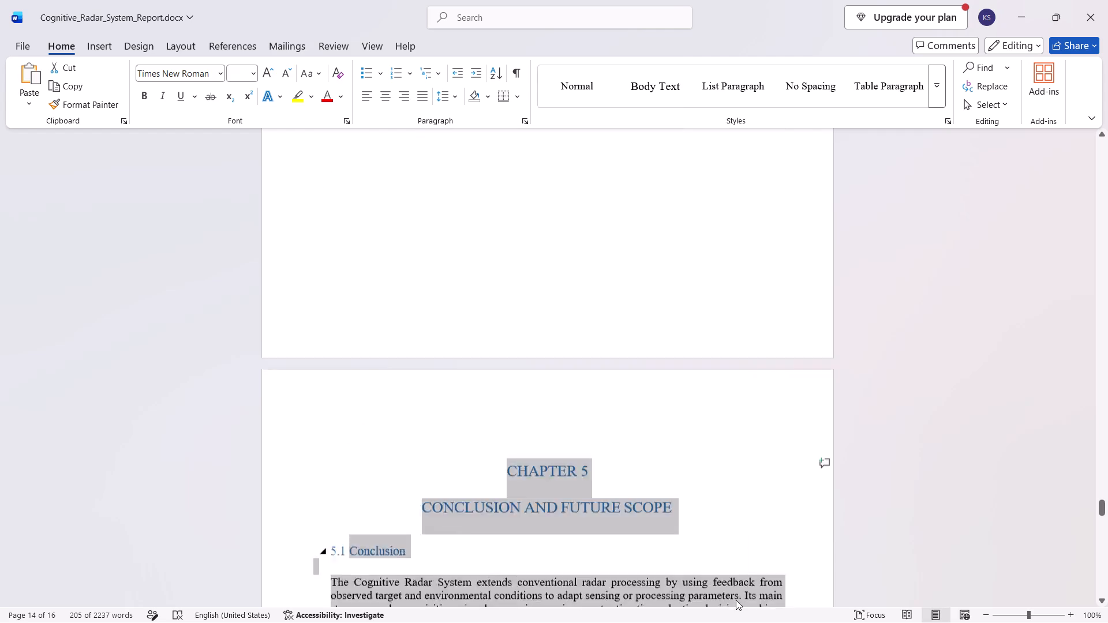
{"action": "scroll", "coordinate": [736, 600], "scroll_direction": "up", "scroll_amount": 4}
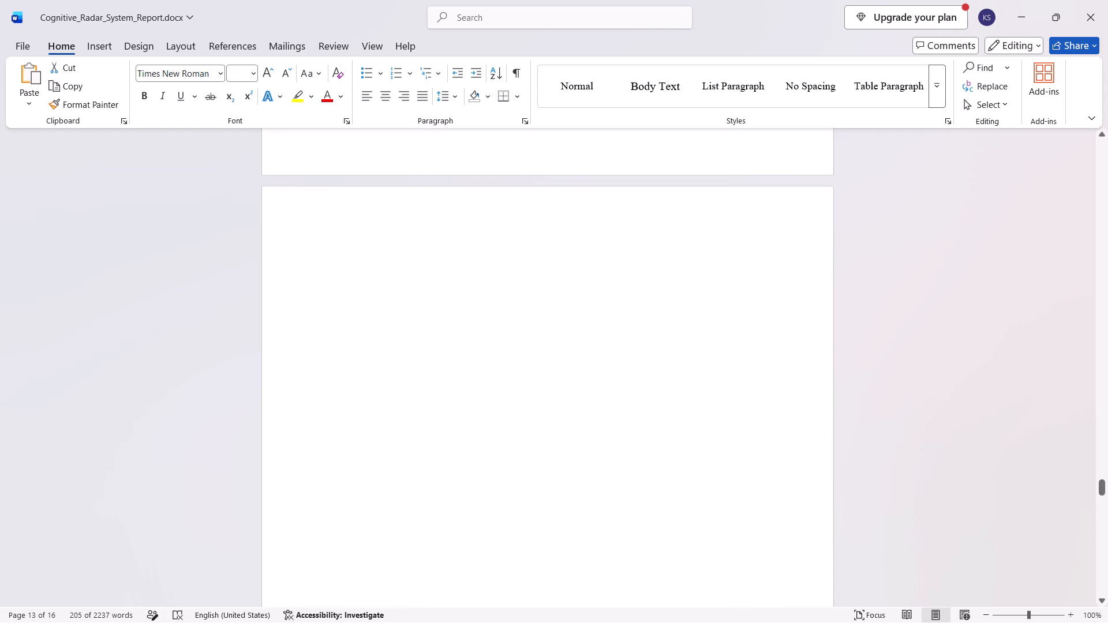
{"action": "scroll", "coordinate": [736, 600], "scroll_direction": "up", "scroll_amount": 2}
{"action": "scroll", "coordinate": [736, 600], "scroll_direction": "down", "scroll_amount": 1}
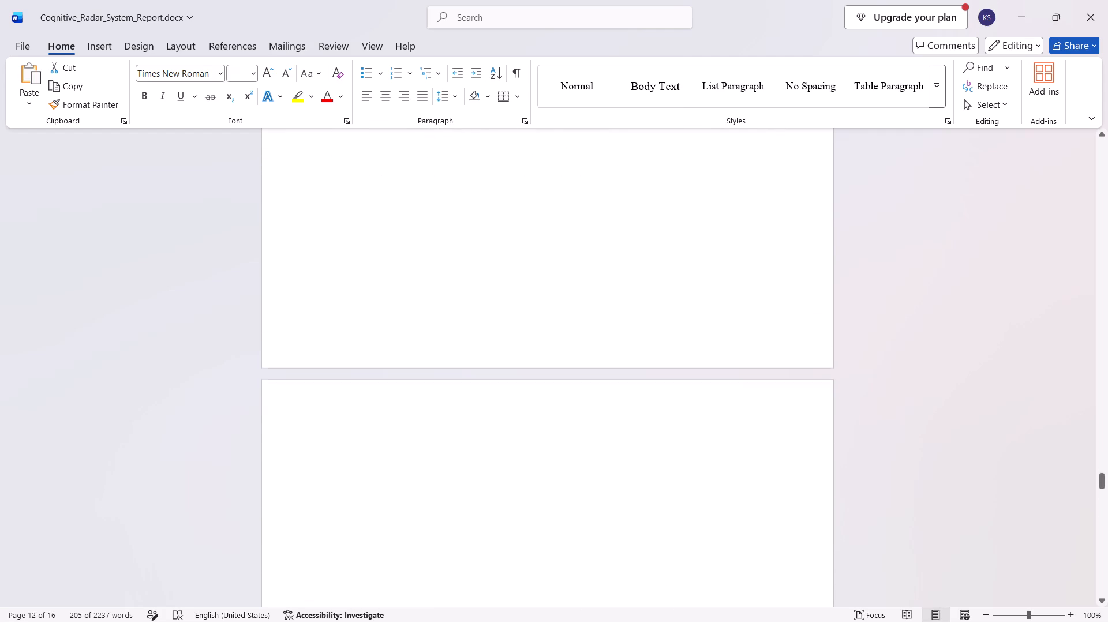
{"action": "scroll", "coordinate": [736, 600], "scroll_direction": "down", "scroll_amount": 1}
{"action": "left_click", "coordinate": [566, 418]}
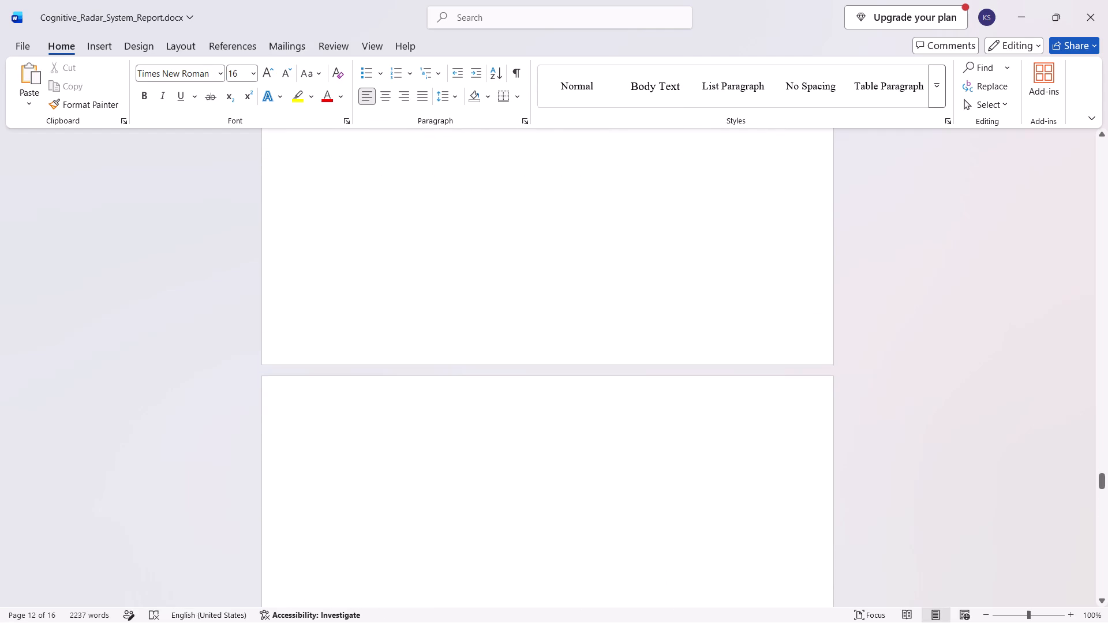
{"action": "key", "text": "ctrl+v"}
Break the pasted Chapter 5 heading after "CHAPTER 5" and remove the indent before "CONCLUSION AND FUTURE SCOPE" on its own line.
{"action": "scroll", "coordinate": [566, 418], "scroll_direction": "up", "scroll_amount": 1}
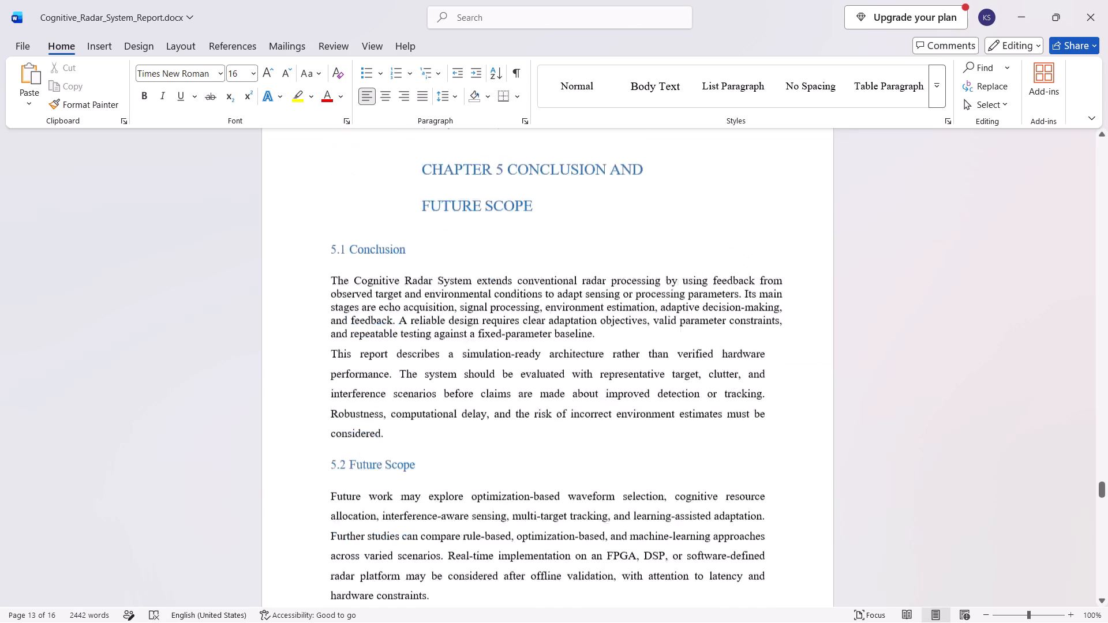
{"action": "scroll", "coordinate": [566, 418], "scroll_direction": "up", "scroll_amount": 1}
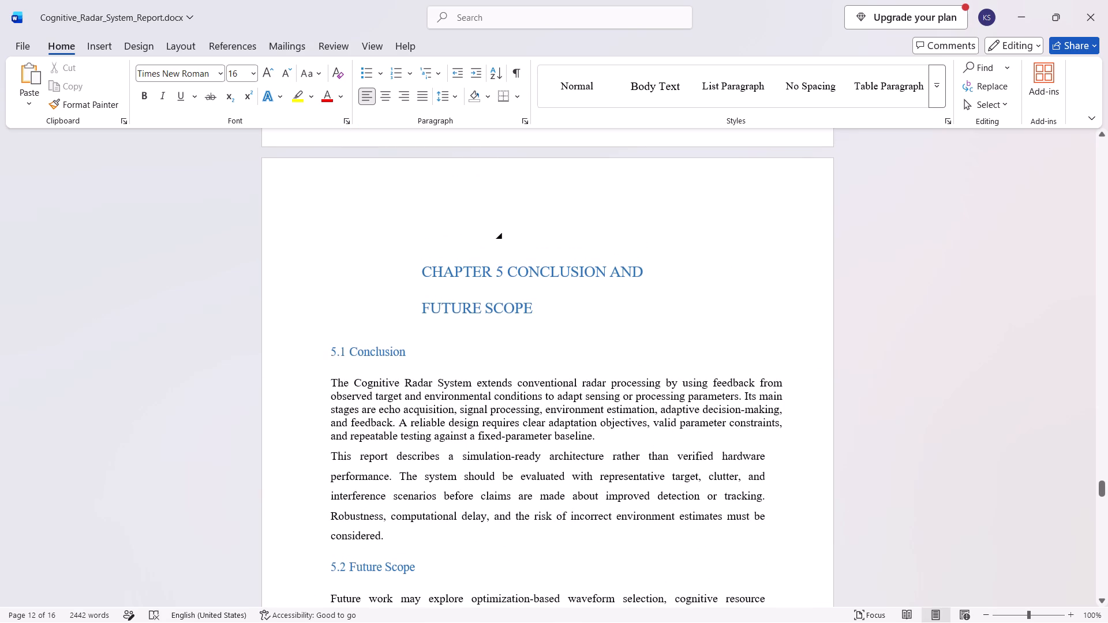
{"action": "scroll", "coordinate": [511, 275], "scroll_direction": "down", "scroll_amount": 3}
{"action": "scroll", "coordinate": [511, 275], "scroll_direction": "up", "scroll_amount": 1}
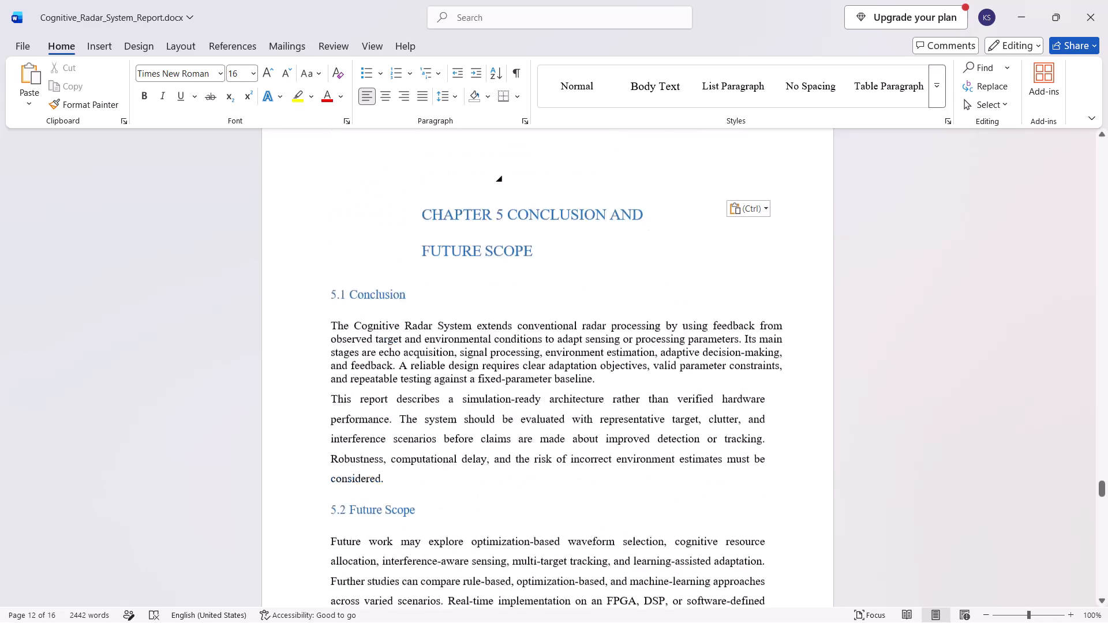
{"action": "scroll", "coordinate": [511, 275], "scroll_direction": "up", "scroll_amount": 1}
{"action": "left_click", "coordinate": [506, 275]}
{"action": "key", "text": "Return"}
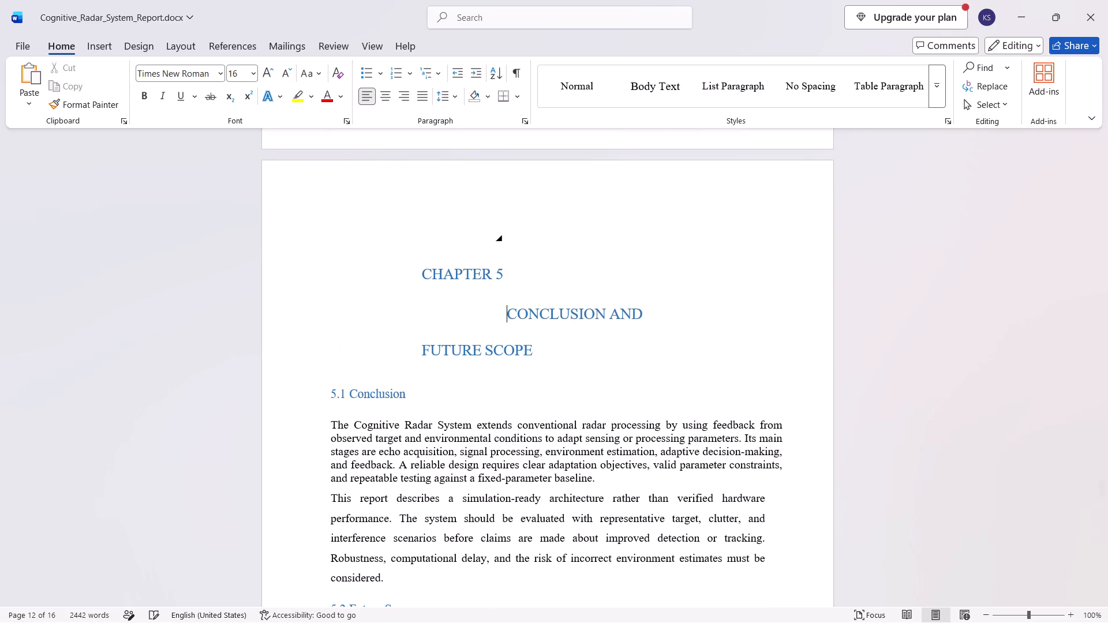
{"action": "key", "text": "BackSpace"}
{"action": "key", "text": "BackSpace"}
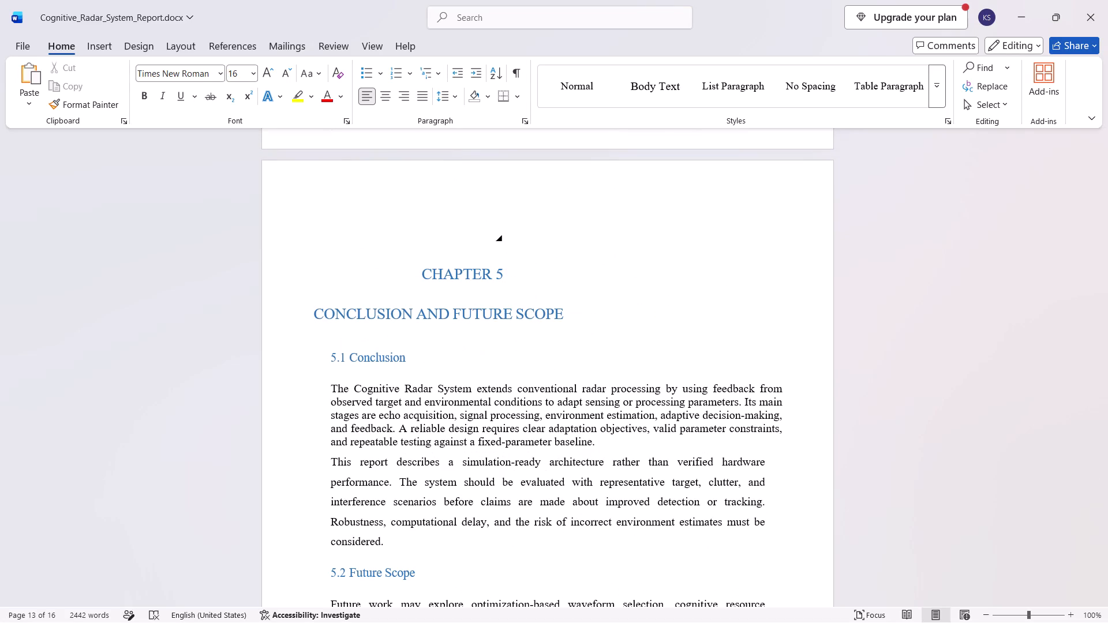
Insert 24 spaces before "CONCLUSION AND FUTURE SCOPE" to centre the title on the page.
{"action": "key", "text": "space"}
{"action": "key", "text": "space"}
{"action": "key", "text": "space"}
{"action": "key", "text": "space"}
{"action": "key", "text": "space"}
{"action": "key", "text": "space"}
{"action": "key", "text": "space"}
{"action": "key", "text": "space"}
{"action": "key", "text": "space"}
{"action": "key", "text": "space"}
{"action": "key", "text": "space"}
{"action": "key", "text": "space"}
{"action": "key", "text": "space"}
{"action": "key", "text": "space"}
{"action": "key", "text": "space"}
{"action": "key", "text": "space"}
{"action": "key", "text": "space"}
{"action": "key", "text": "space"}
{"action": "key", "text": "space"}
{"action": "key", "text": "space"}
{"action": "key", "text": "space"}
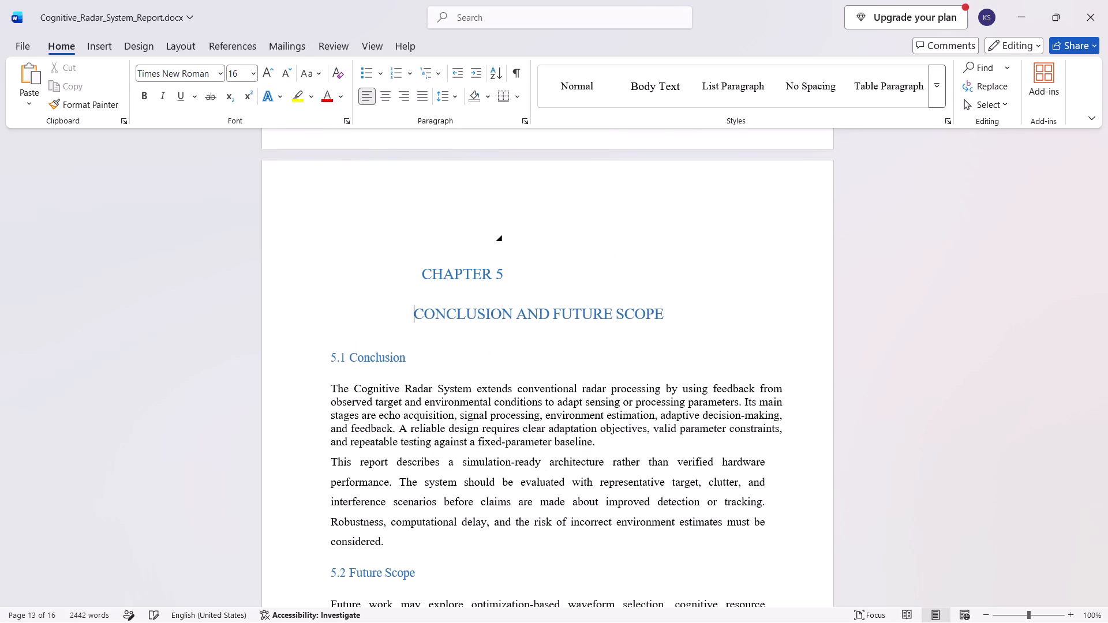
{"action": "key", "text": "space"}
{"action": "key", "text": "space"}
{"action": "key", "text": "space"}
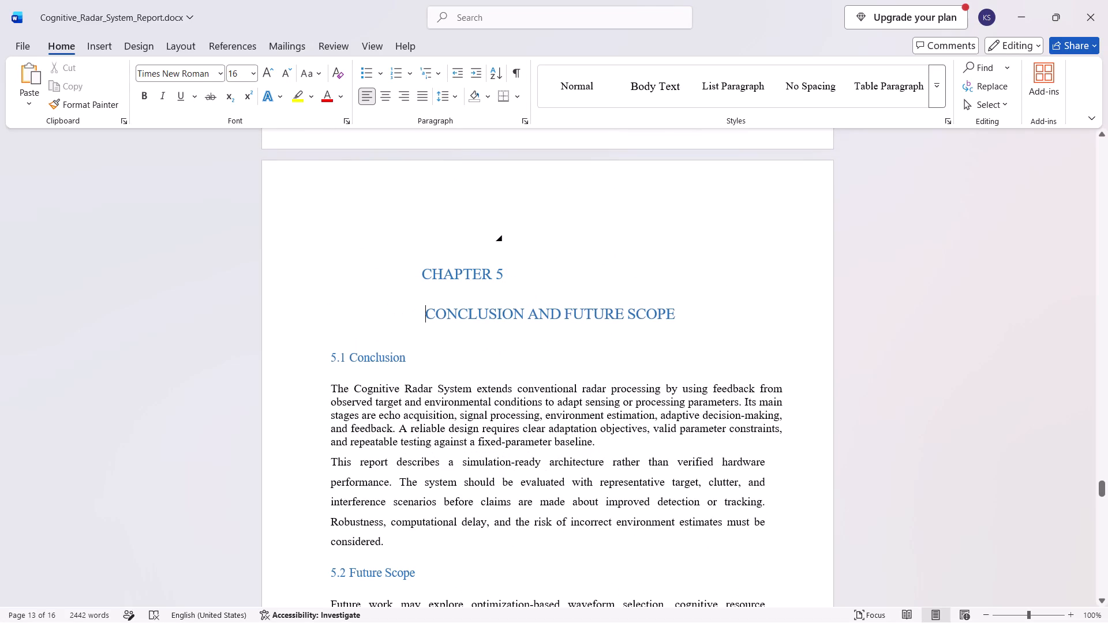
Try to shift "CHAPTER 5" to the centre above the title by inserting 22 spaces before it.
{"action": "left_click", "coordinate": [421, 273]}
{"action": "key", "text": "space"}
{"action": "key", "text": "space"}
{"action": "key", "text": "space"}
{"action": "key", "text": "space"}
{"action": "key", "text": "space"}
{"action": "key", "text": "space"}
{"action": "key", "text": "space"}
{"action": "key", "text": "space"}
{"action": "key", "text": "space"}
{"action": "key", "text": "space"}
{"action": "key", "text": "space"}
{"action": "key", "text": "space"}
{"action": "key", "text": "space"}
{"action": "key", "text": "space"}
{"action": "key", "text": "space"}
{"action": "key", "text": "space"}
{"action": "key", "text": "space"}
{"action": "key", "text": "space"}
{"action": "key", "text": "space"}
{"action": "key", "text": "space"}
{"action": "key", "text": "space"}
{"action": "key", "text": "space"}
Delete the trailing space and the "5" from the end of the pasted "CHAPTER 5" heading.
{"action": "left_click", "coordinate": [511, 271]}
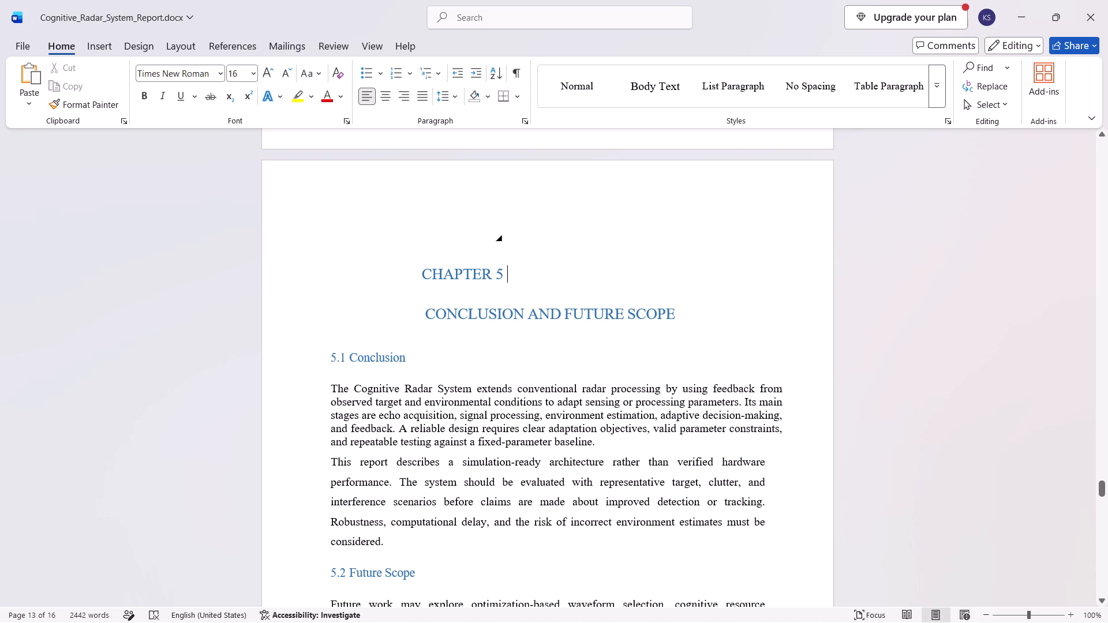
{"action": "key", "text": "BackSpace"}
{"action": "key", "text": "BackSpace"}
Break the line ahead of "CHAPTER", remove its indent and insert 20 spaces to centre the word above the title.
{"action": "key", "text": "Left"}
{"action": "key", "text": "Left"}
{"action": "key", "text": "Left"}
{"action": "key", "text": "Left"}
{"action": "key", "text": "Left"}
{"action": "key", "text": "Left"}
{"action": "key", "text": "Left"}
{"action": "key", "text": "Left"}
{"action": "key", "text": "Left"}
{"action": "key", "text": "Left"}
{"action": "key", "text": "Left"}
{"action": "key", "text": "Left"}
{"action": "key", "text": "Left"}
{"action": "key", "text": "Left"}
{"action": "key", "text": "Left"}
{"action": "key", "text": "Return"}
{"action": "key", "text": "BackSpace"}
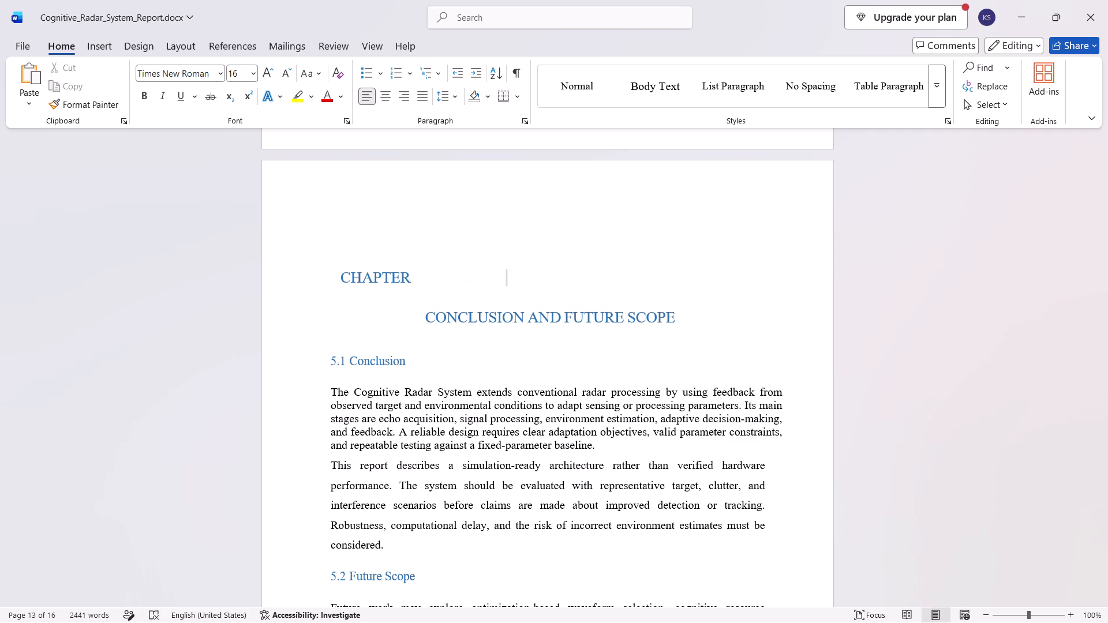
{"action": "key", "text": "space"}
{"action": "key", "text": "space"}
{"action": "key", "text": "space"}
{"action": "key", "text": "space"}
{"action": "key", "text": "space"}
{"action": "key", "text": "space"}
{"action": "key", "text": "space"}
{"action": "key", "text": "space"}
{"action": "key", "text": "space"}
{"action": "key", "text": "space"}
{"action": "key", "text": "space"}
{"action": "key", "text": "space"}
{"action": "key", "text": "space"}
{"action": "key", "text": "space"}
{"action": "key", "text": "space"}
{"action": "key", "text": "space"}
{"action": "key", "text": "space"}
{"action": "key", "text": "space"}
{"action": "key", "text": "space"}
{"action": "key", "text": "space"}
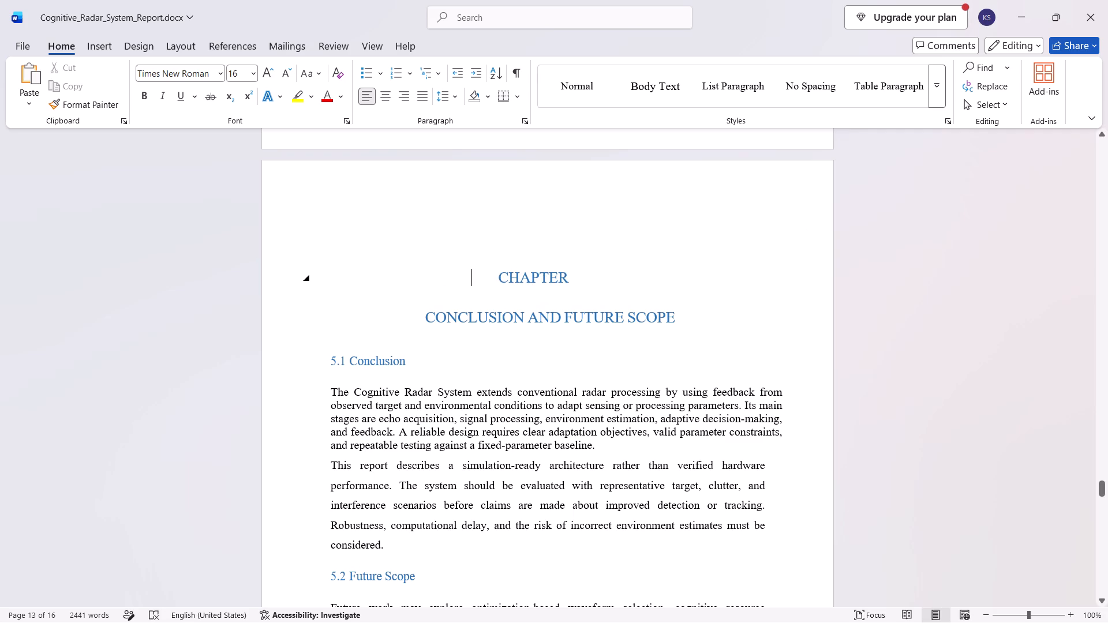
Add the number 5 after the centred word "CHAPTER" above "CONCLUSION AND FUTURE SCOPE".
{"action": "left_click", "coordinate": [589, 280]}
{"action": "key", "text": "5"}
Delete the duplicate Chapter 5 text on page 14, from its heading through the final lines of Future Scope.
{"action": "scroll", "coordinate": [589, 280], "scroll_direction": "down", "scroll_amount": 1}
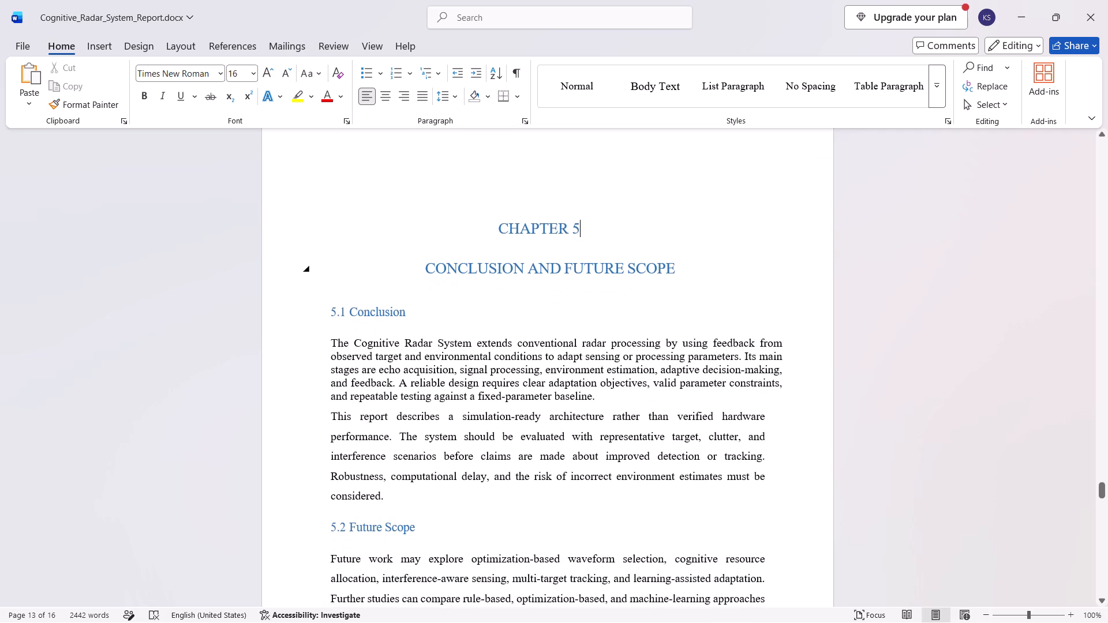
{"action": "scroll", "coordinate": [589, 280], "scroll_direction": "down", "scroll_amount": 6}
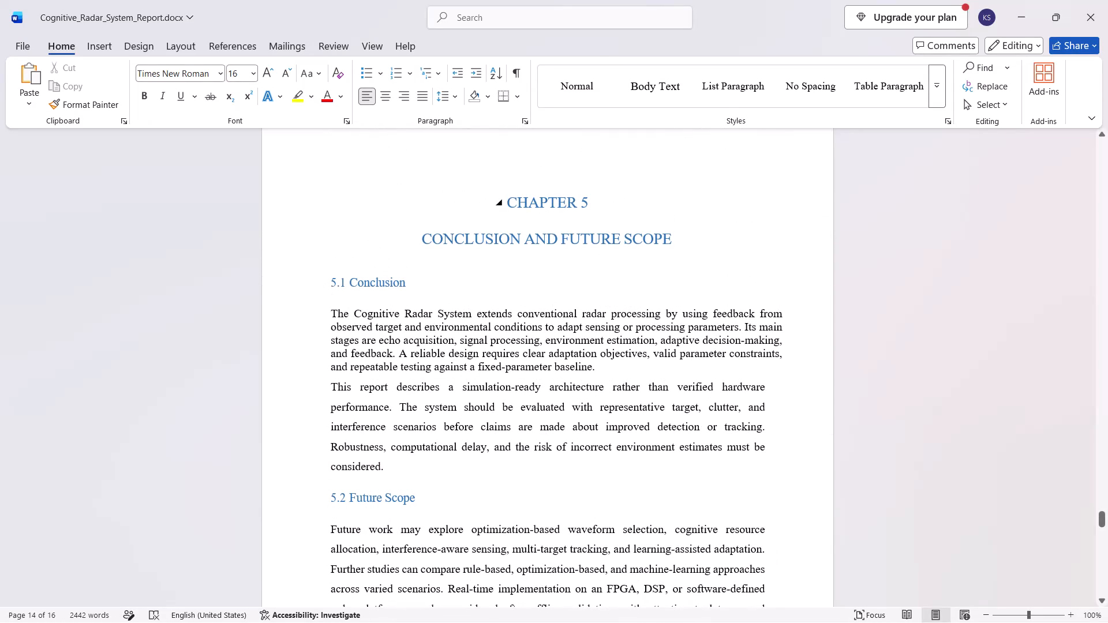
{"action": "left_click_drag", "start_coordinate": [506, 195], "coordinate": [708, 514]}
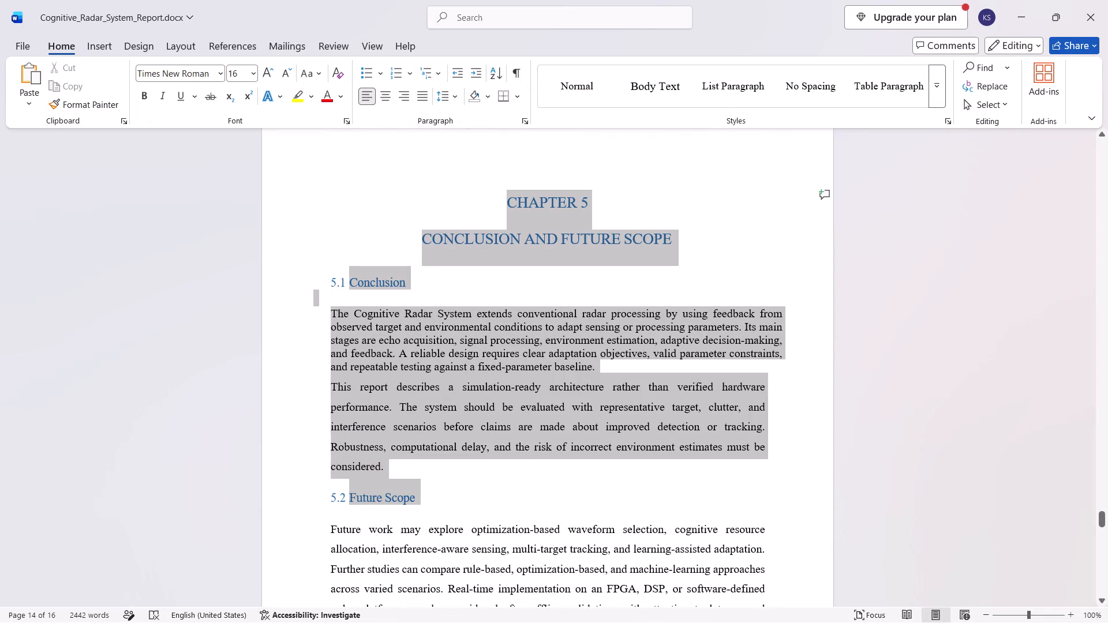
{"action": "left_click_drag", "start_coordinate": [708, 514], "coordinate": [747, 605]}
{"action": "key", "text": "Delete"}
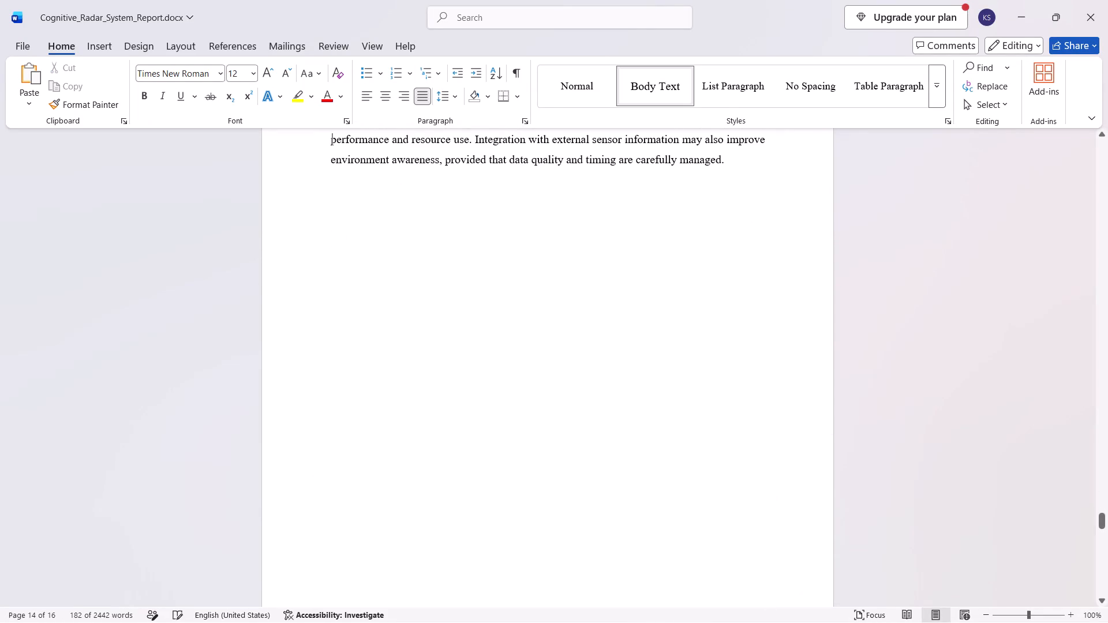
{"action": "scroll", "coordinate": [747, 605], "scroll_direction": "up", "scroll_amount": 1}
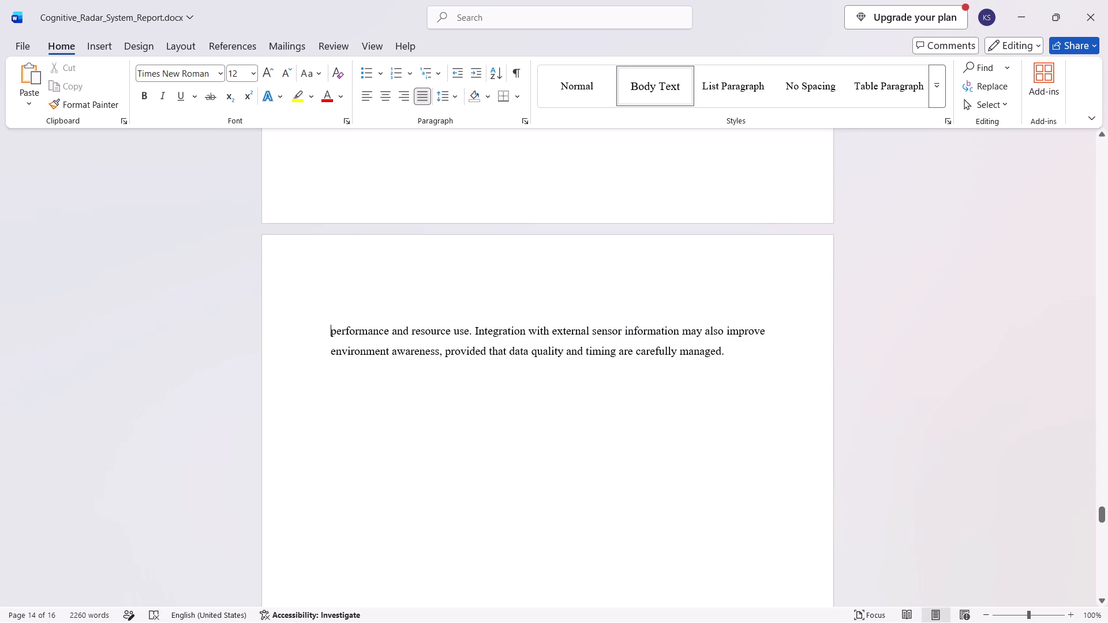
{"action": "left_click_drag", "start_coordinate": [328, 327], "coordinate": [787, 390]}
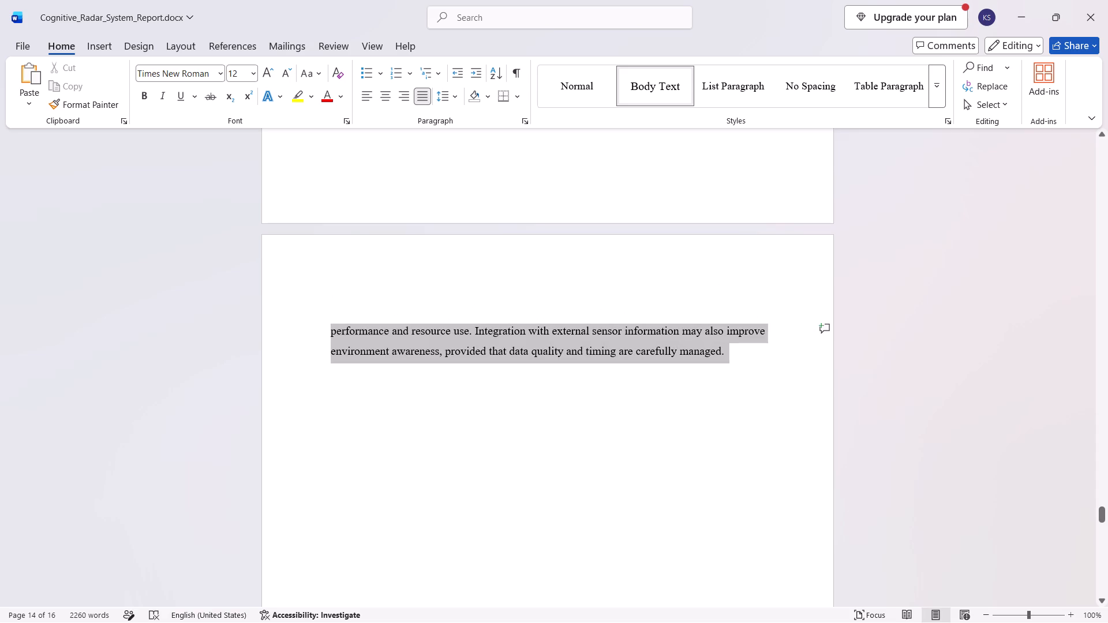
{"action": "left_click_drag", "start_coordinate": [787, 390], "coordinate": [788, 390]}
{"action": "key", "text": "Delete"}
Copy the REFERENCES heading with its full list and paste it on the blank page directly after Chapter 5.
{"action": "scroll", "coordinate": [788, 390], "scroll_direction": "up", "scroll_amount": 1}
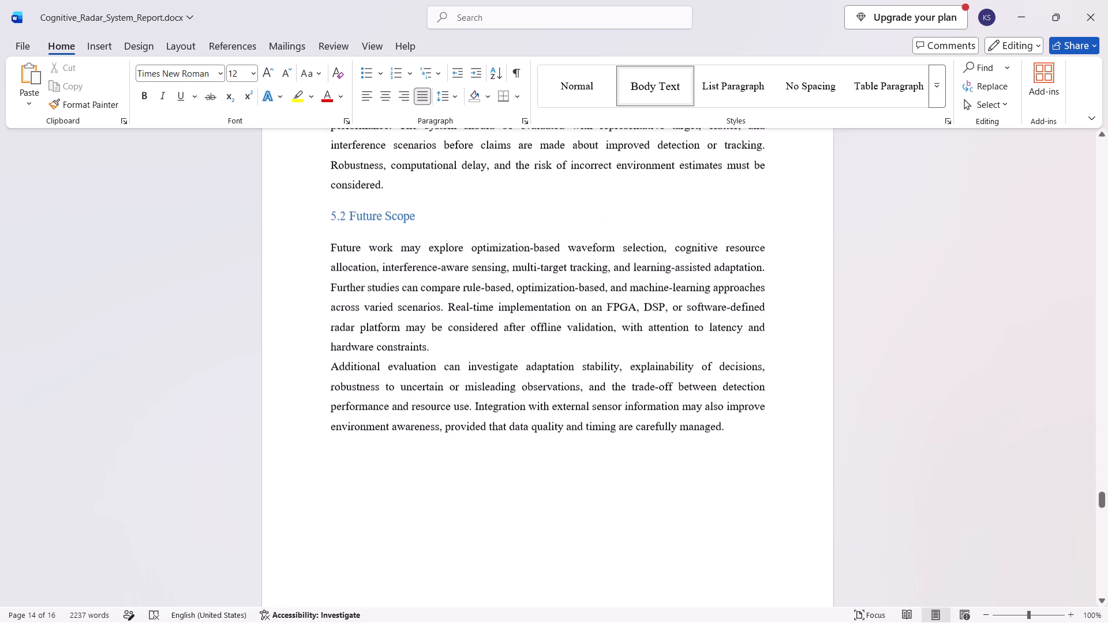
{"action": "scroll", "coordinate": [788, 390], "scroll_direction": "up", "scroll_amount": 1}
{"action": "scroll", "coordinate": [788, 390], "scroll_direction": "down", "scroll_amount": 7}
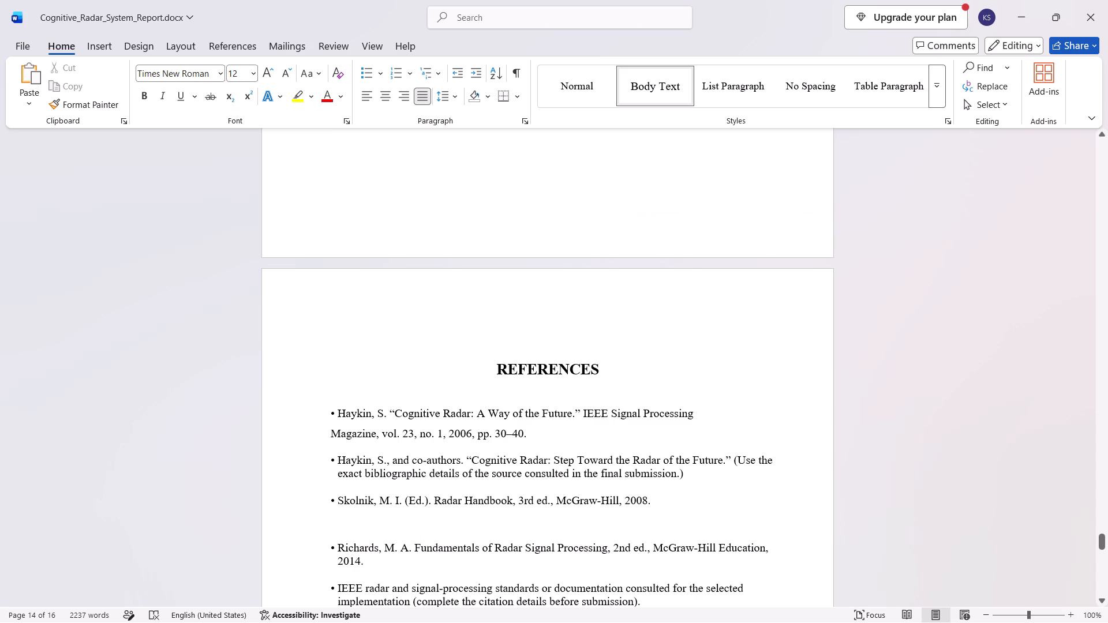
{"action": "scroll", "coordinate": [522, 366], "scroll_direction": "down", "scroll_amount": 1}
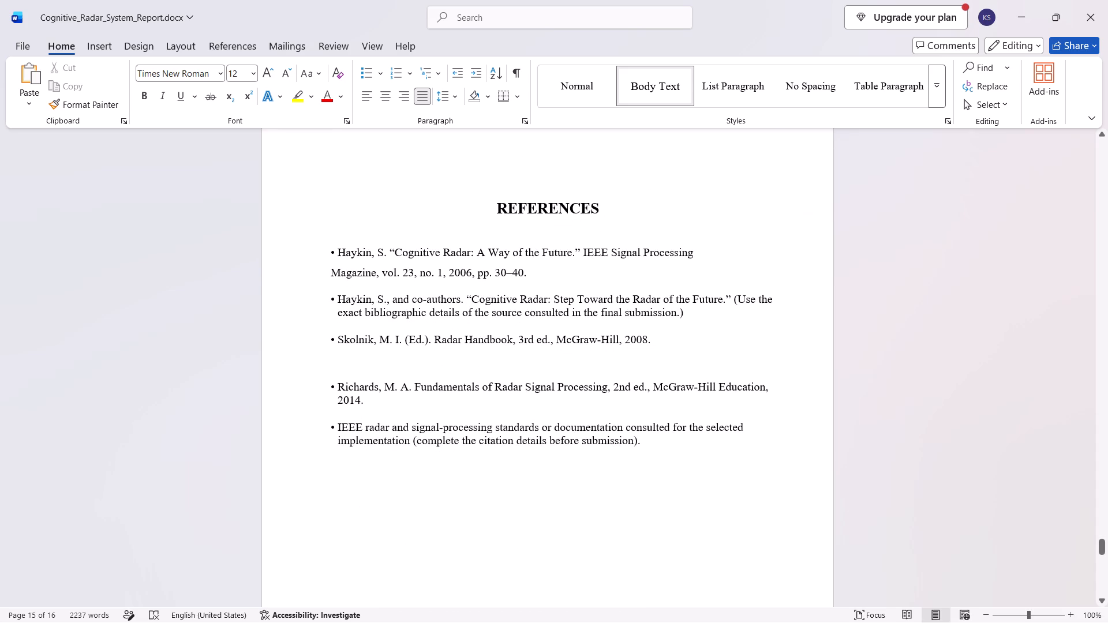
{"action": "left_click_drag", "start_coordinate": [488, 202], "coordinate": [687, 488]}
{"action": "key", "text": "ctrl+c"}
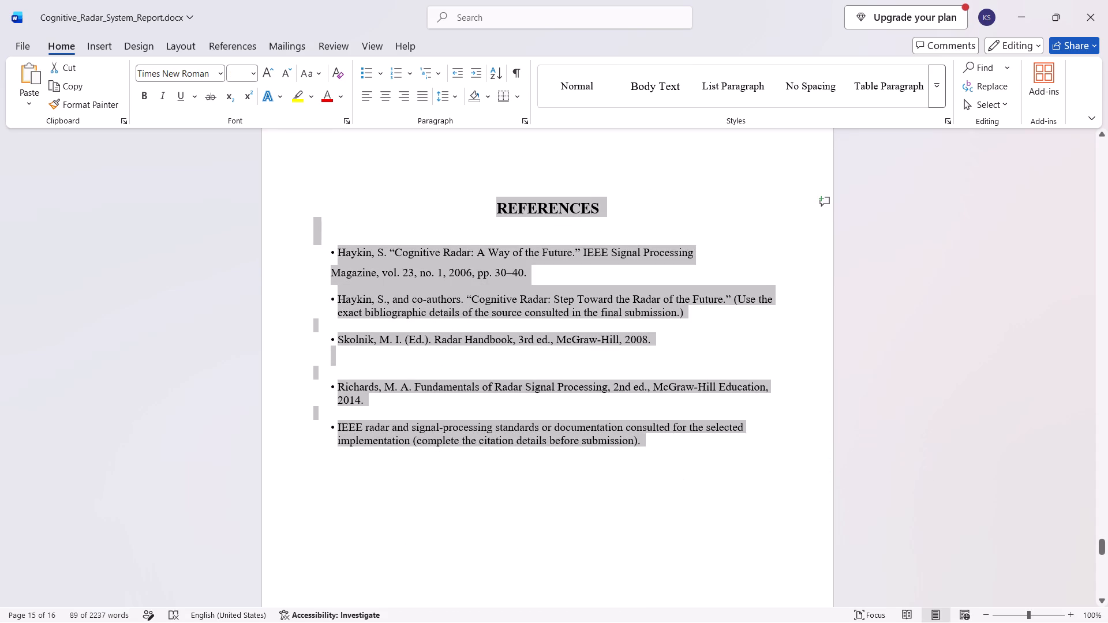
{"action": "scroll", "coordinate": [687, 488], "scroll_direction": "up", "scroll_amount": 7}
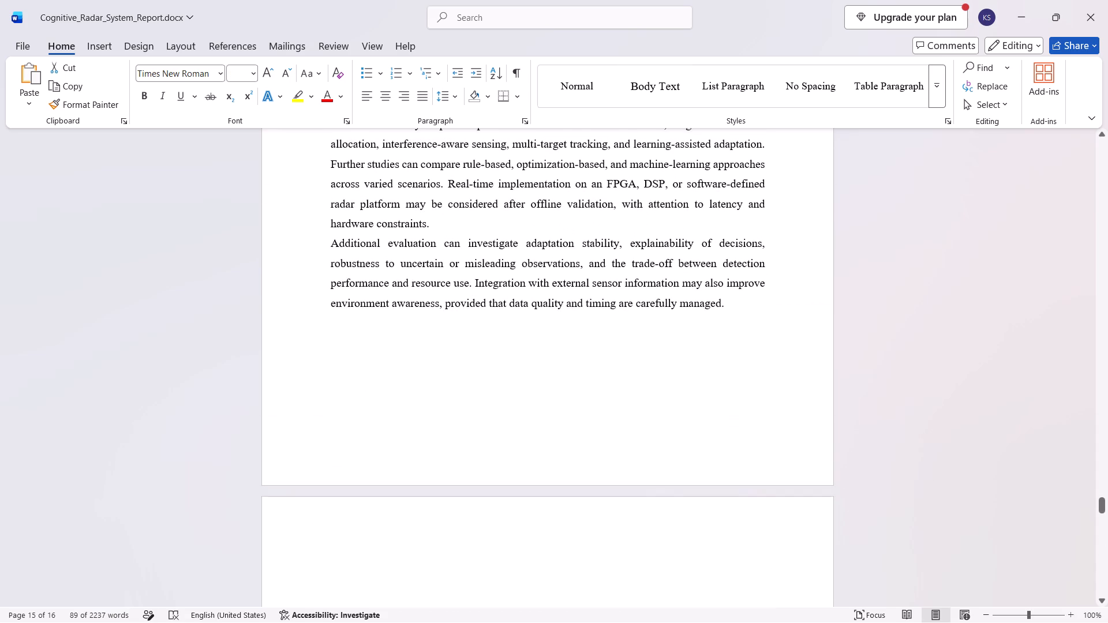
{"action": "scroll", "coordinate": [687, 488], "scroll_direction": "down", "scroll_amount": 1}
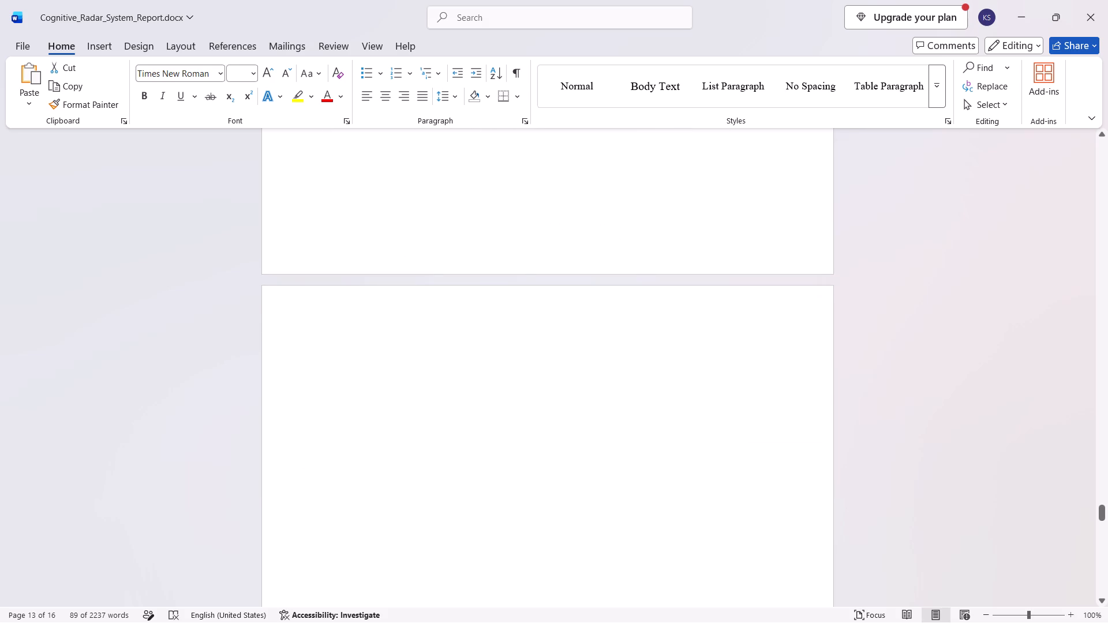
{"action": "left_click", "coordinate": [567, 321]}
{"action": "key", "text": "ctrl+v"}
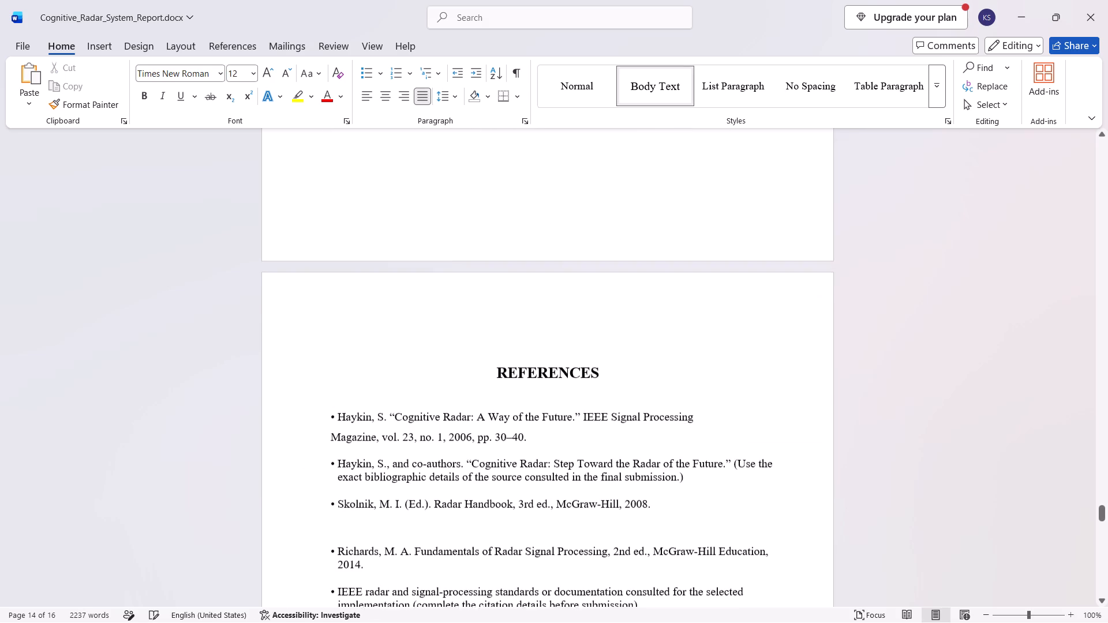
Delete the original REFERENCES heading and list from the page following the pasted copy.
{"action": "scroll", "coordinate": [567, 321], "scroll_direction": "down", "scroll_amount": 3}
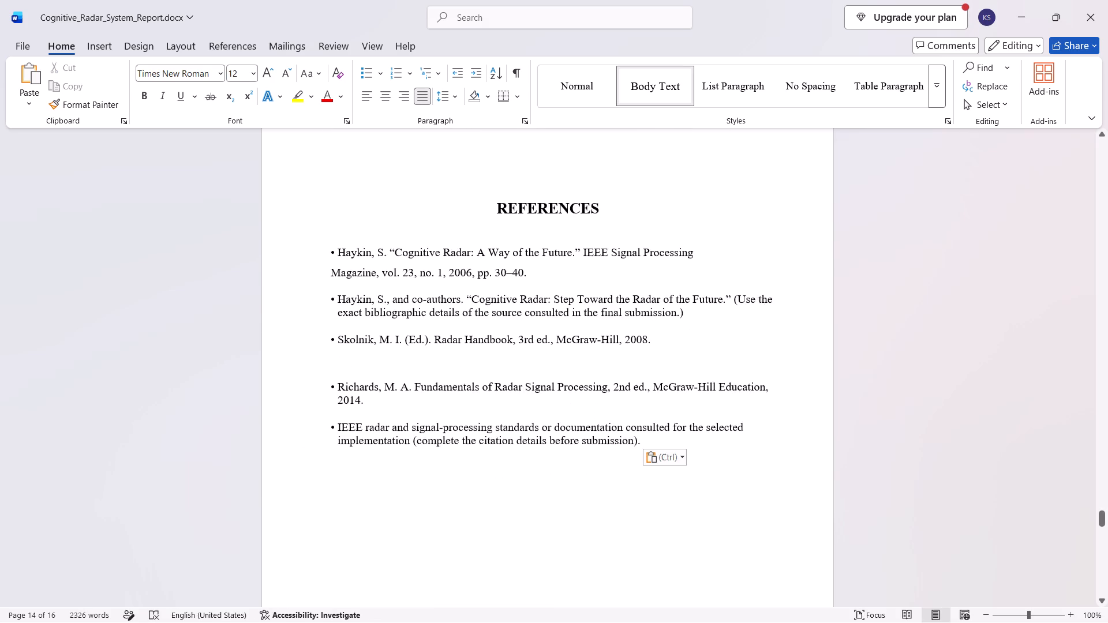
{"action": "scroll", "coordinate": [567, 321], "scroll_direction": "down", "scroll_amount": 4}
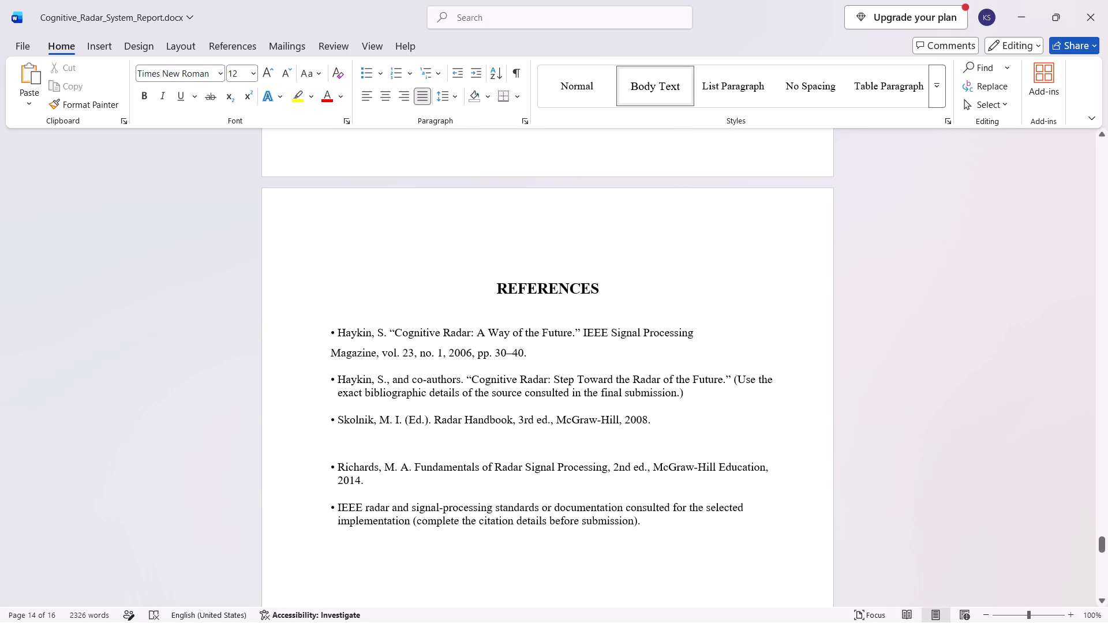
{"action": "left_click_drag", "start_coordinate": [489, 279], "coordinate": [721, 566]}
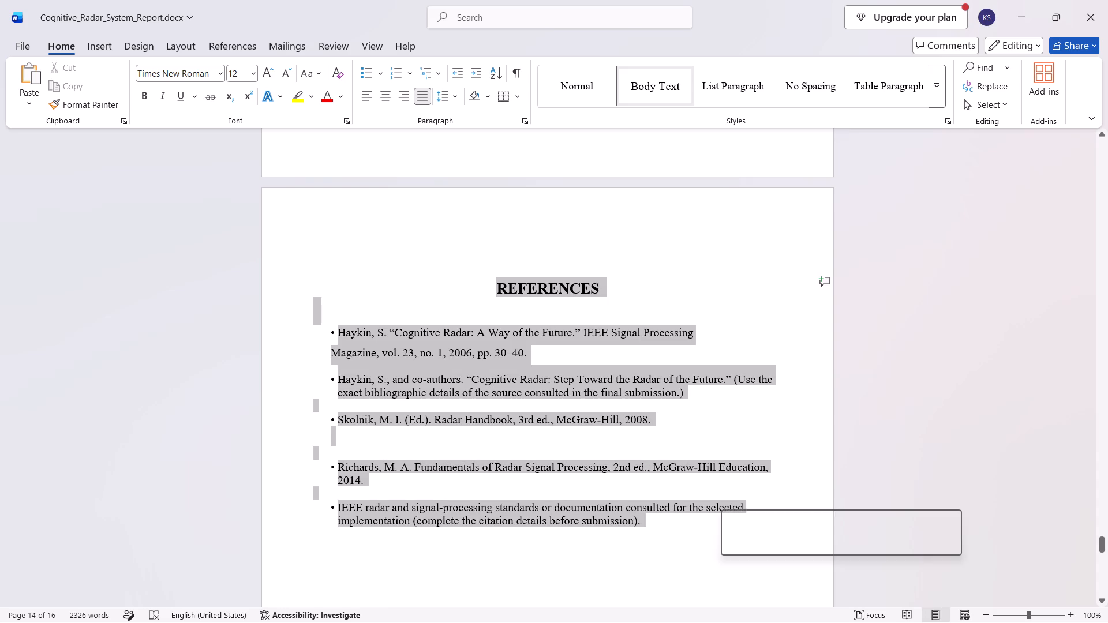
{"action": "key", "text": "Delete"}
Review the report's page layout from the references back to the self-assessment form and through the front pages.
{"action": "scroll", "coordinate": [721, 566], "scroll_direction": "down", "scroll_amount": 12}
{"action": "scroll", "coordinate": [721, 566], "scroll_direction": "up", "scroll_amount": 12}
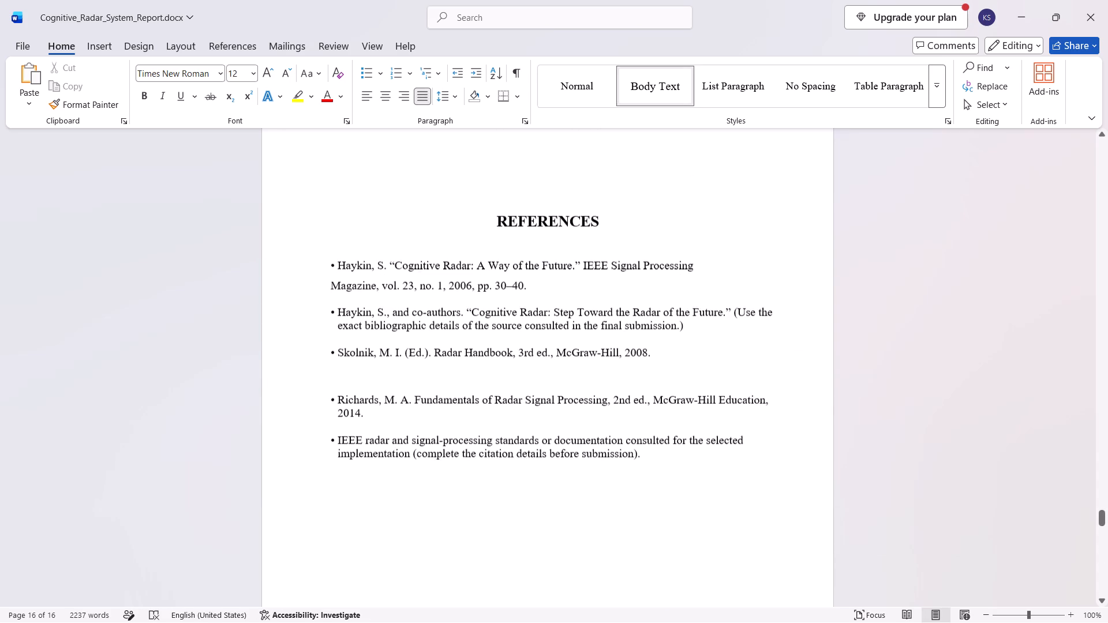
{"action": "scroll", "coordinate": [721, 566], "scroll_direction": "up", "scroll_amount": 7}
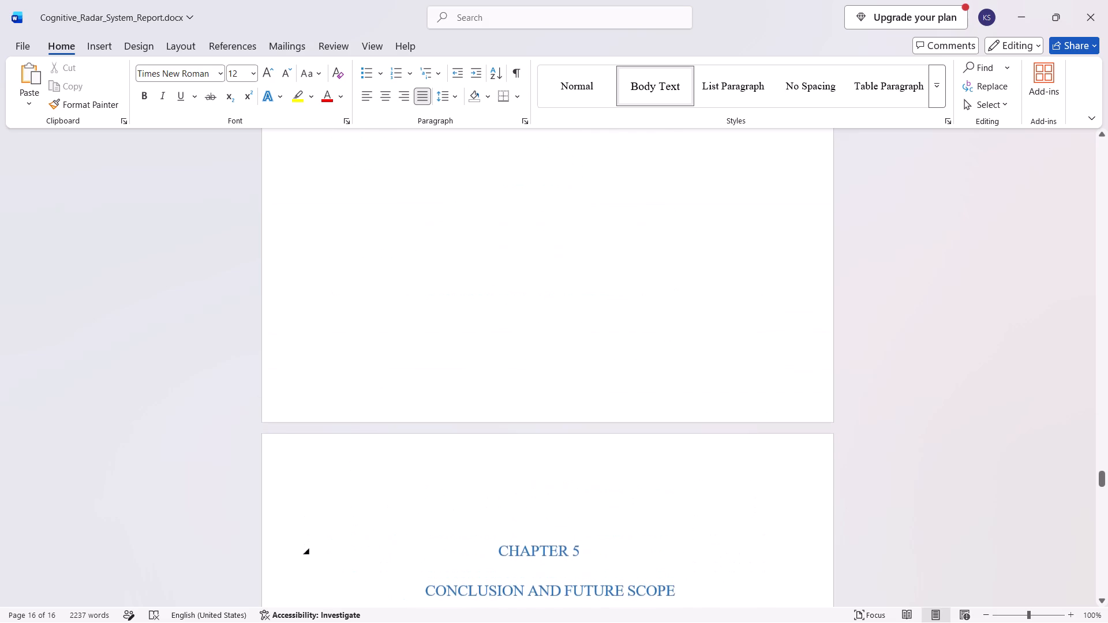
{"action": "scroll", "coordinate": [721, 566], "scroll_direction": "up", "scroll_amount": 9}
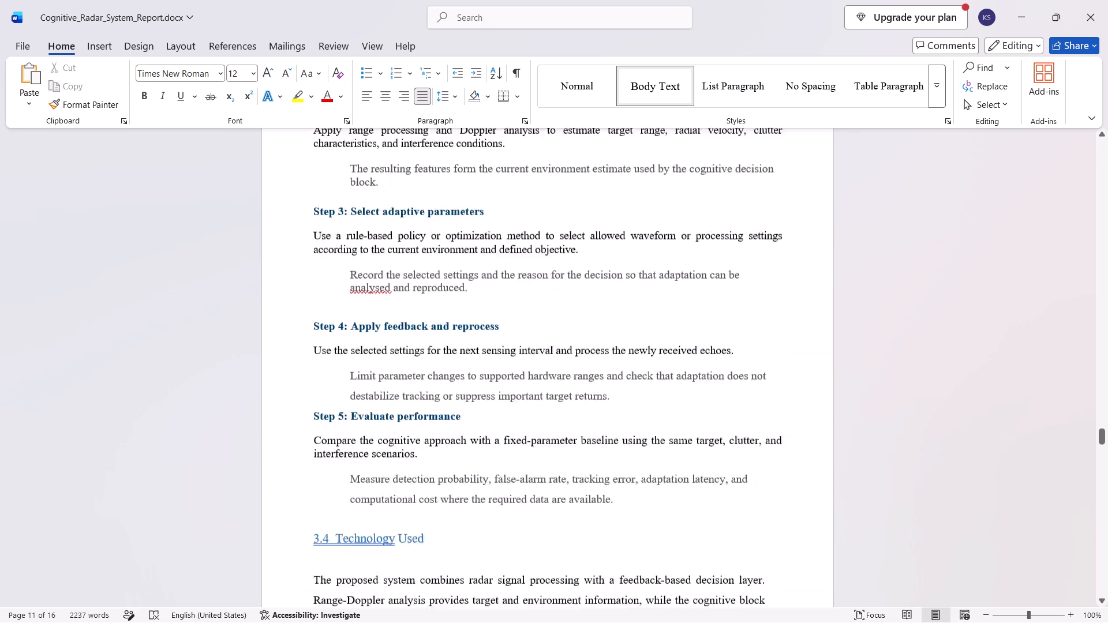
{"action": "scroll", "coordinate": [721, 566], "scroll_direction": "up", "scroll_amount": 9}
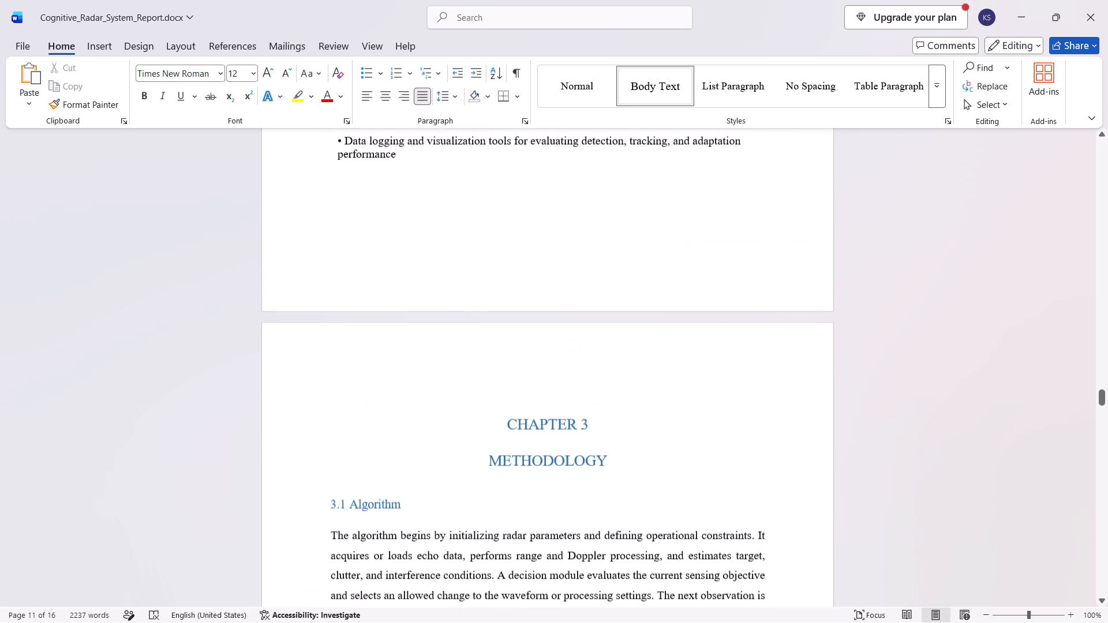
{"action": "scroll", "coordinate": [721, 566], "scroll_direction": "up", "scroll_amount": 19}
{"action": "scroll", "coordinate": [721, 566], "scroll_direction": "up", "scroll_amount": 2}
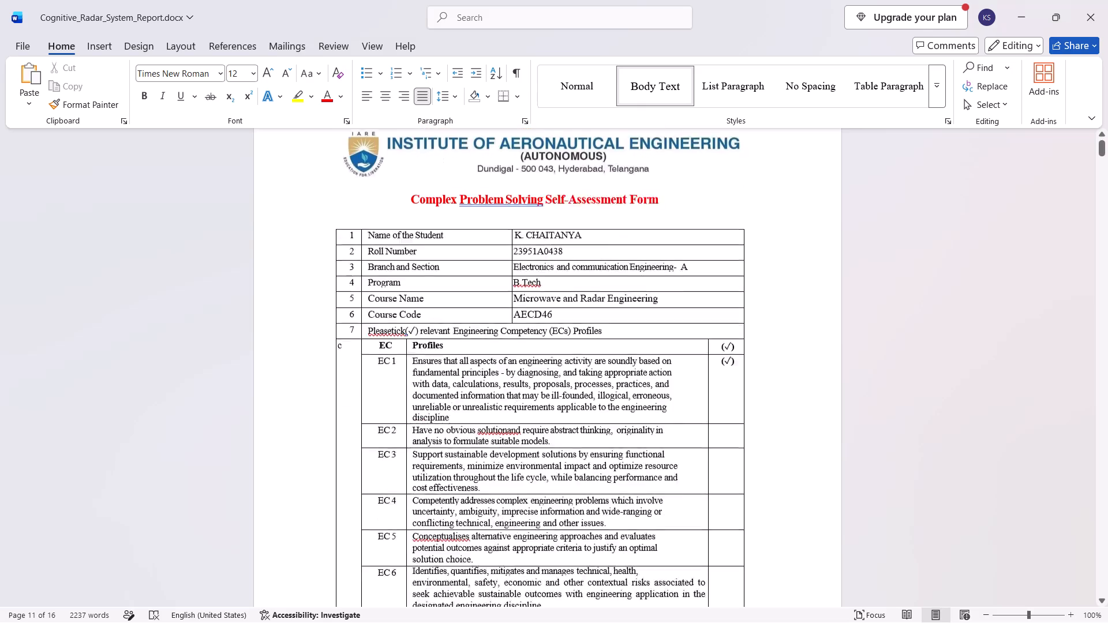
{"action": "scroll", "coordinate": [721, 566], "scroll_direction": "up", "scroll_amount": 3}
{"action": "scroll", "coordinate": [721, 566], "scroll_direction": "down", "scroll_amount": 1}
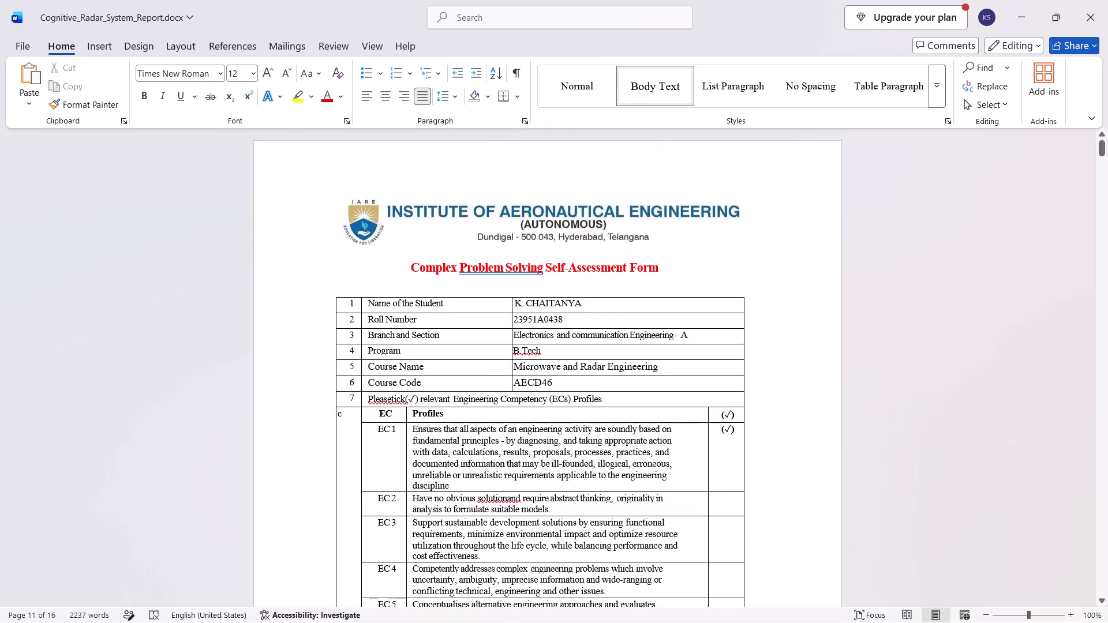
{"action": "scroll", "coordinate": [721, 566], "scroll_direction": "down", "scroll_amount": 5}
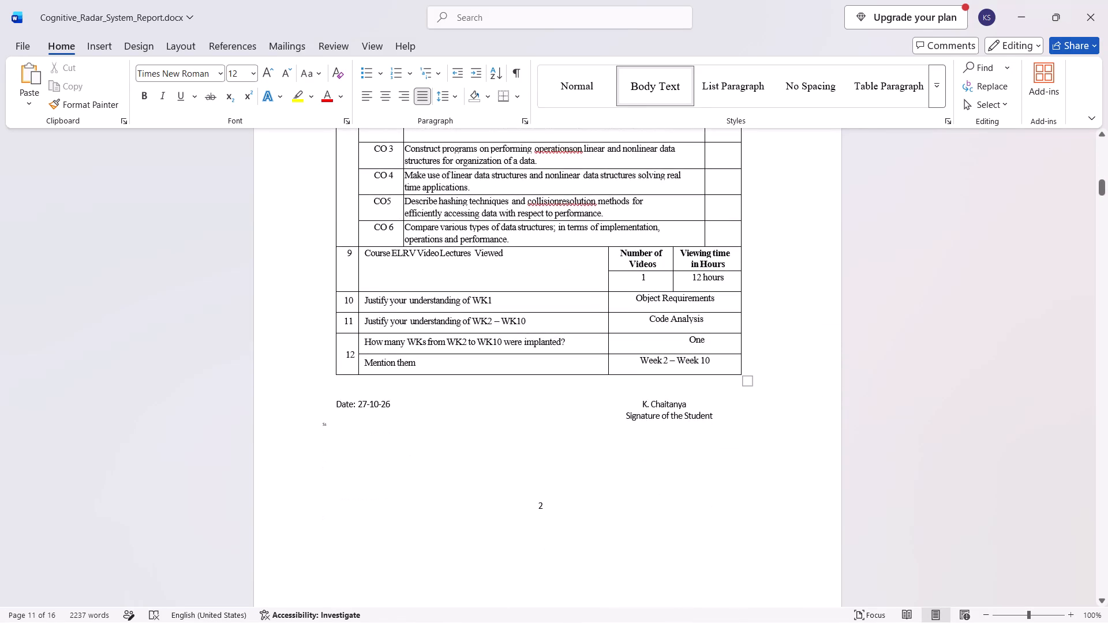
{"action": "scroll", "coordinate": [721, 566], "scroll_direction": "down", "scroll_amount": 6}
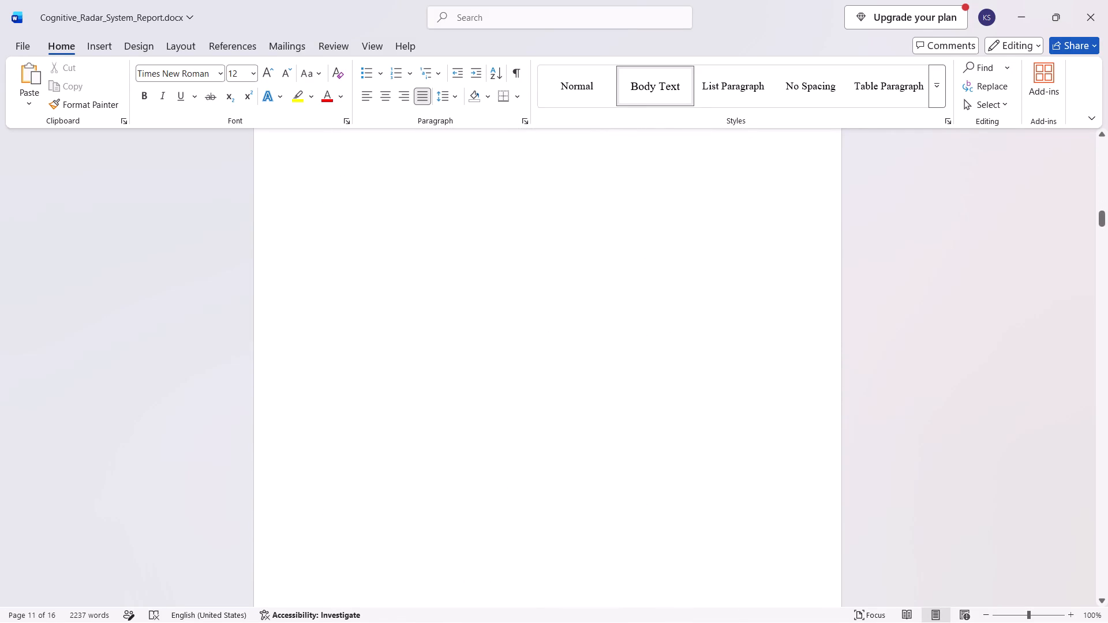
{"action": "scroll", "coordinate": [721, 566], "scroll_direction": "down", "scroll_amount": 5}
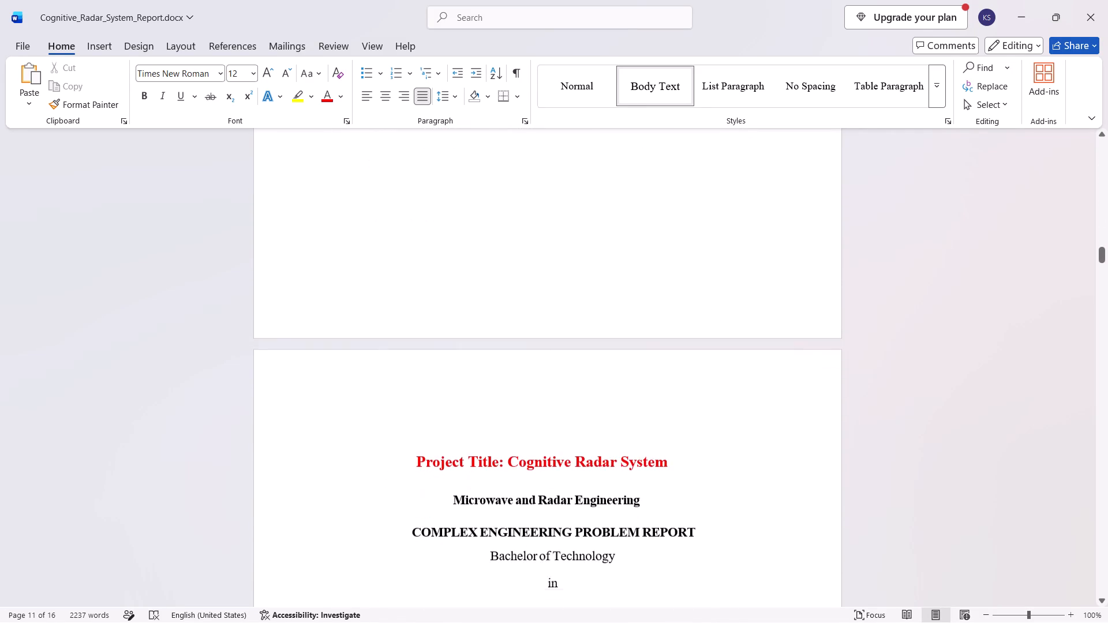
{"action": "scroll", "coordinate": [721, 566], "scroll_direction": "up", "scroll_amount": 4}
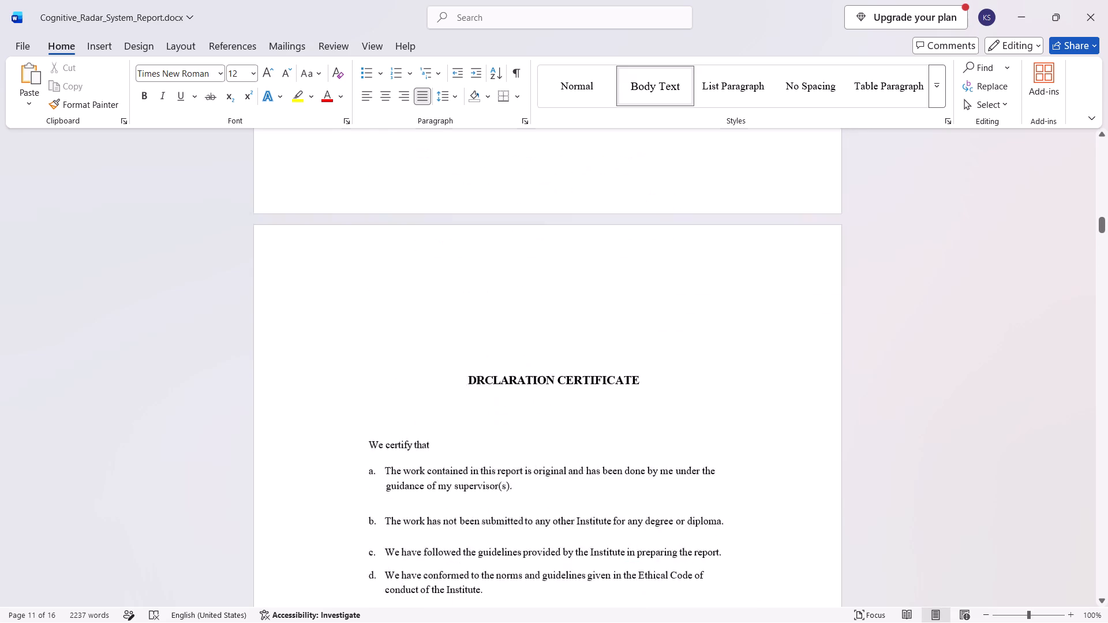
{"action": "scroll", "coordinate": [721, 566], "scroll_direction": "up", "scroll_amount": 2}
{"action": "scroll", "coordinate": [721, 566], "scroll_direction": "down", "scroll_amount": 1}
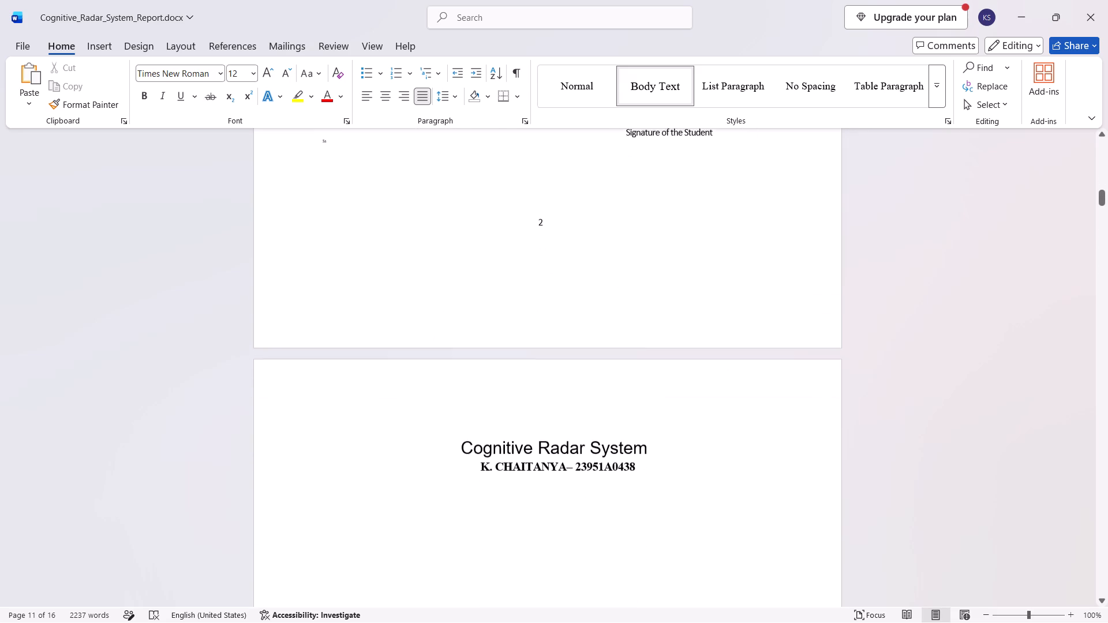
{"action": "scroll", "coordinate": [721, 566], "scroll_direction": "down", "scroll_amount": 1}
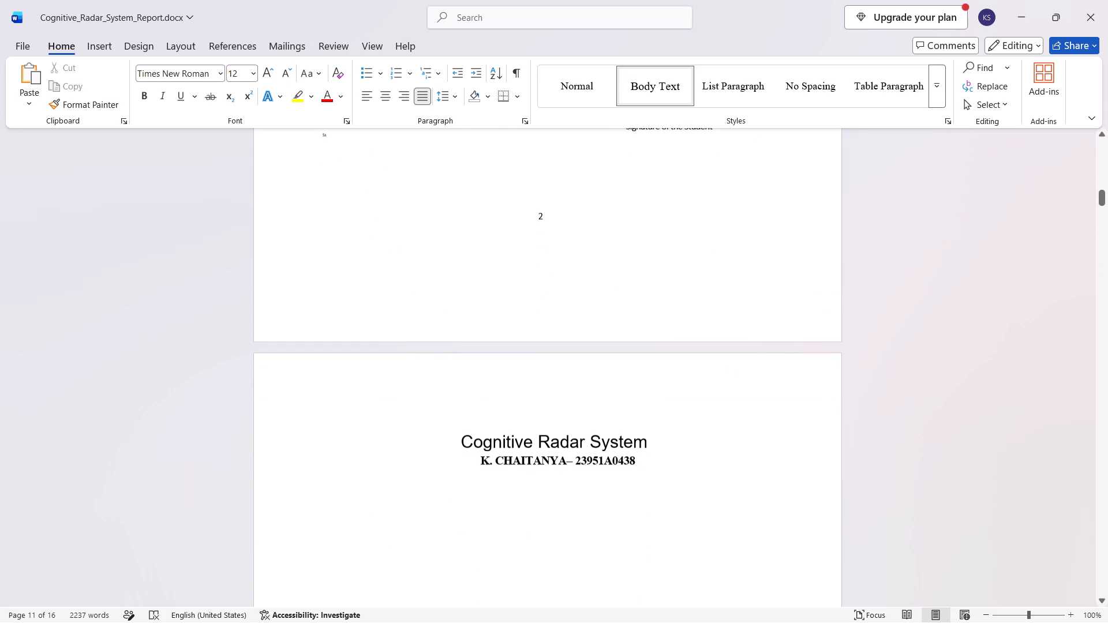
{"action": "scroll", "coordinate": [721, 566], "scroll_direction": "down", "scroll_amount": 1}
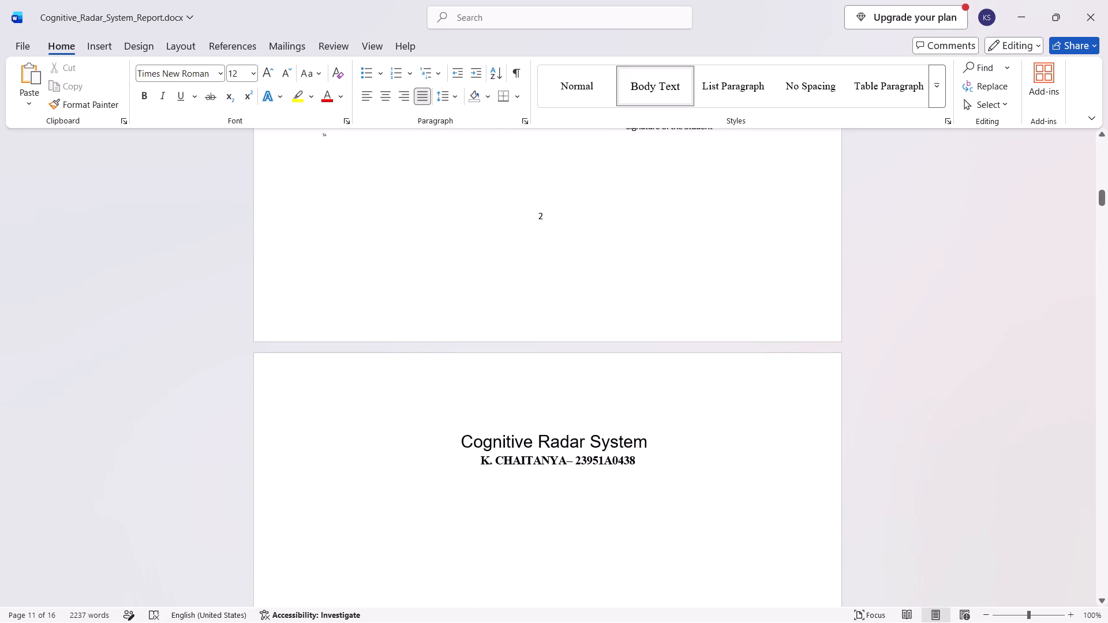
Save the report.
{"action": "key", "text": "ctrl+s"}
Save a copy of the report as MRE CEP REPORT in the Downloads folder under Desktop, in Word Document format.
{"action": "left_click", "coordinate": [25, 47]}
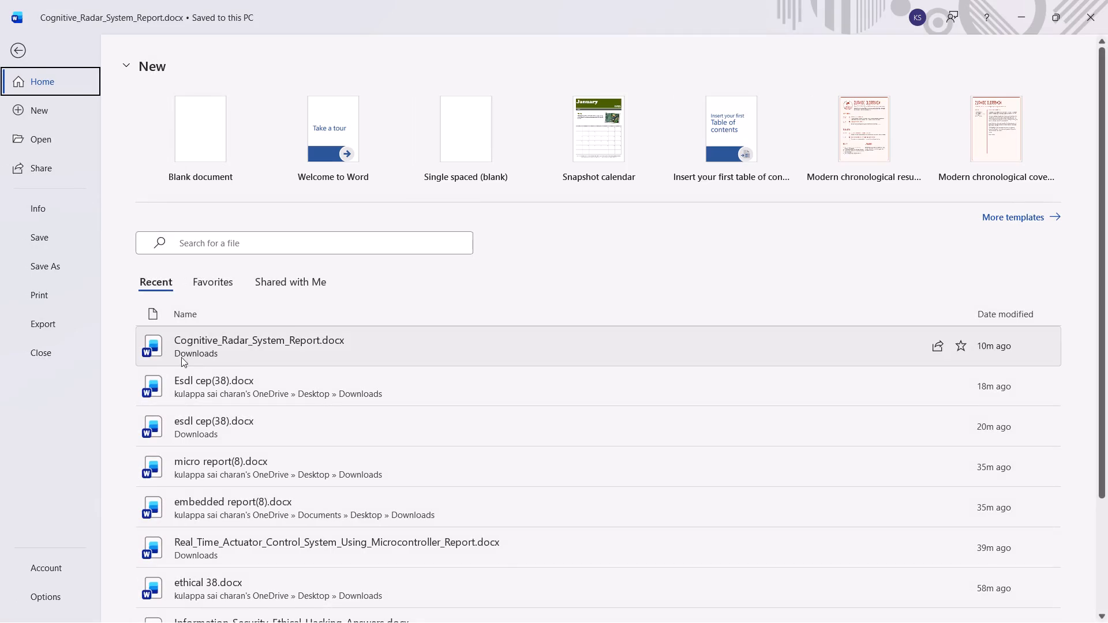
{"action": "left_click", "coordinate": [53, 265]}
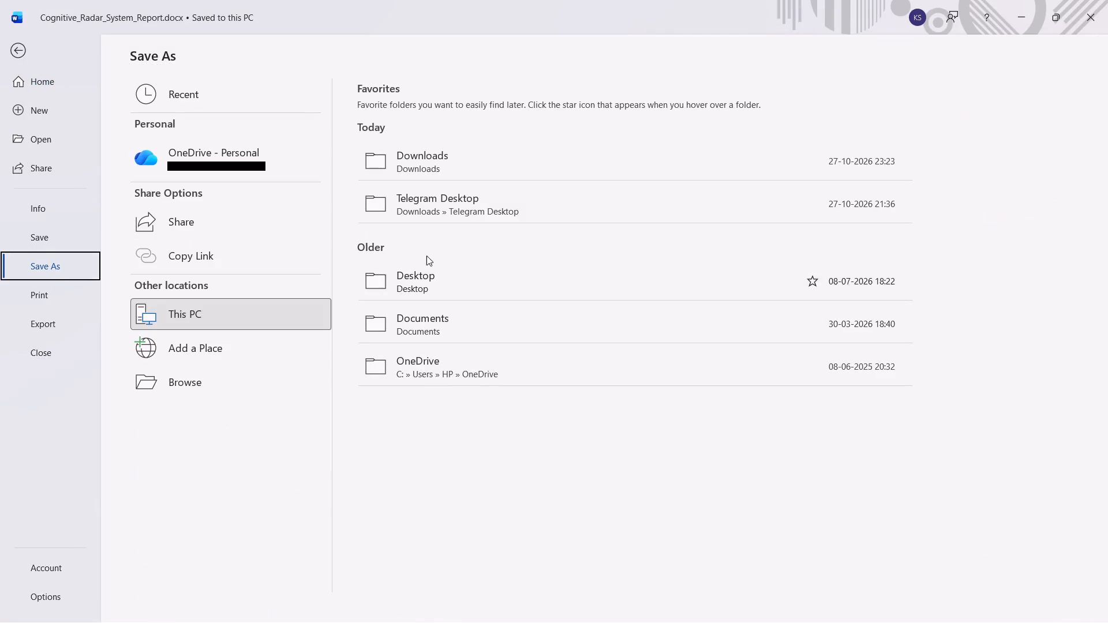
{"action": "left_click", "coordinate": [448, 159]}
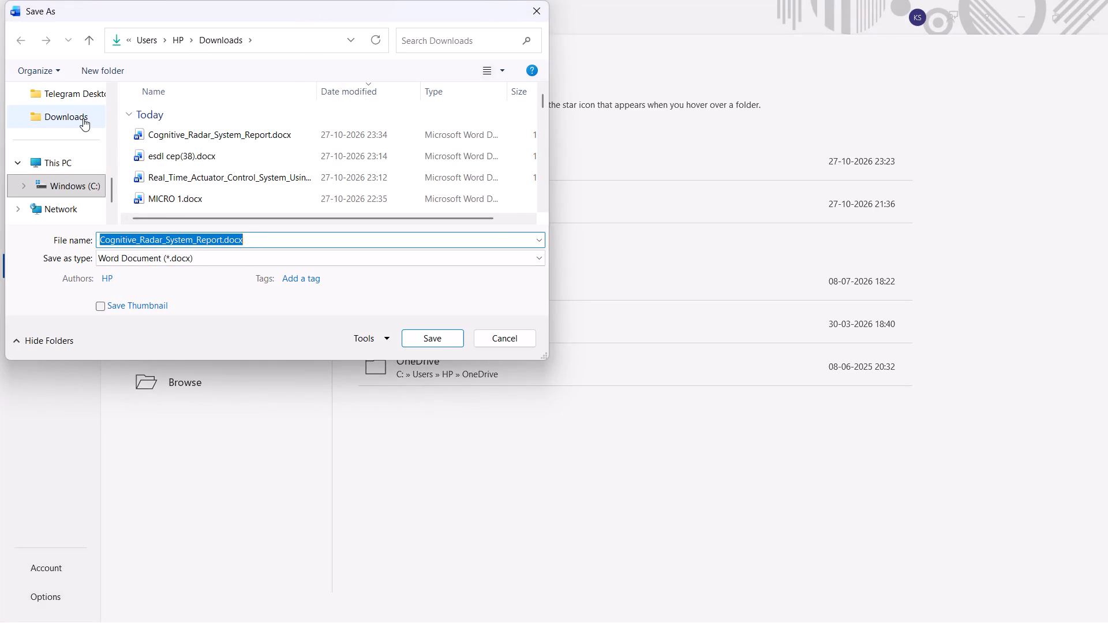
{"action": "left_click", "coordinate": [83, 118]}
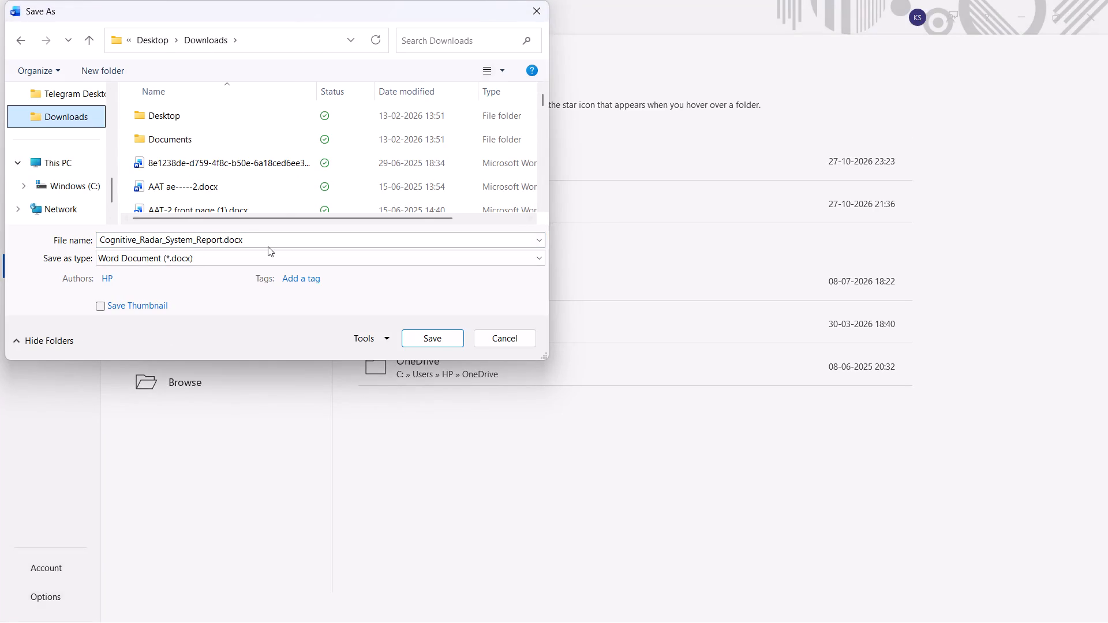
{"action": "left_click", "coordinate": [268, 242]}
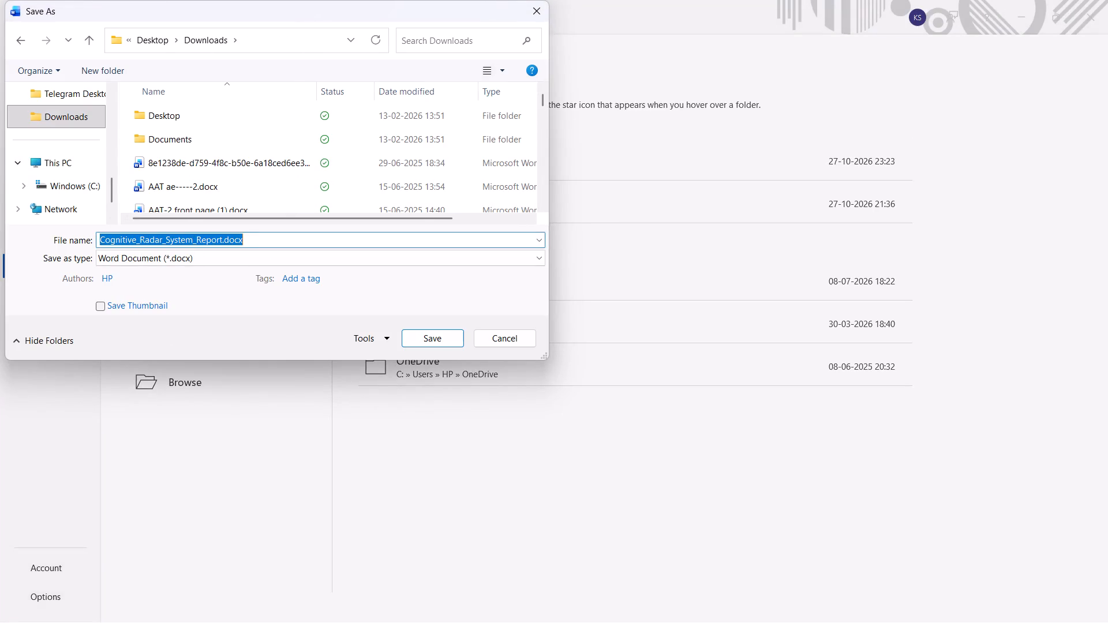
{"action": "key", "text": "BackSpace"}
{"action": "key", "text": "m"}
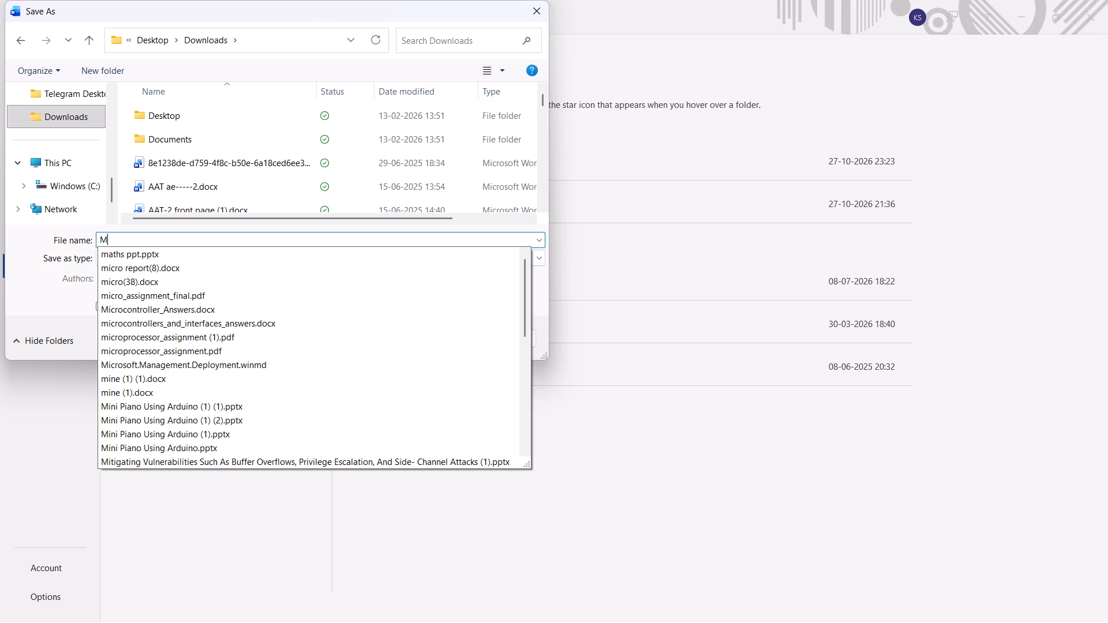
{"action": "type", "text": "RE"}
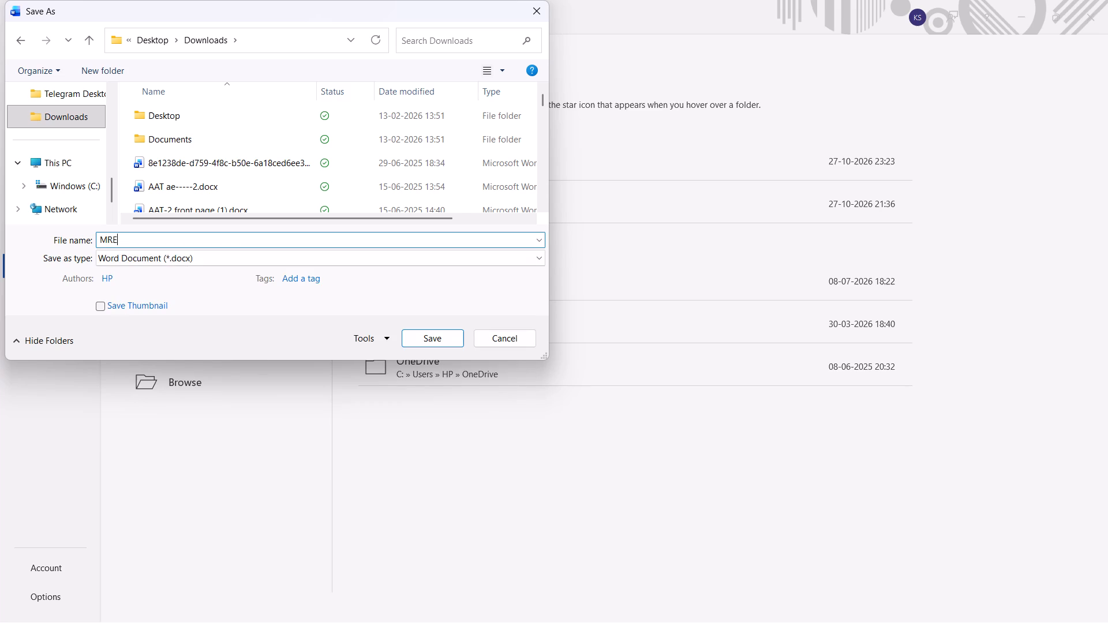
{"action": "key", "text": "space"}
{"action": "key", "text": "space"}
{"action": "type", "text": "REPOR"}
{"action": "key", "text": "BackSpace"}
{"action": "key", "text": "BackSpace"}
{"action": "key", "text": "t"}
{"action": "left_click", "coordinate": [432, 334]}
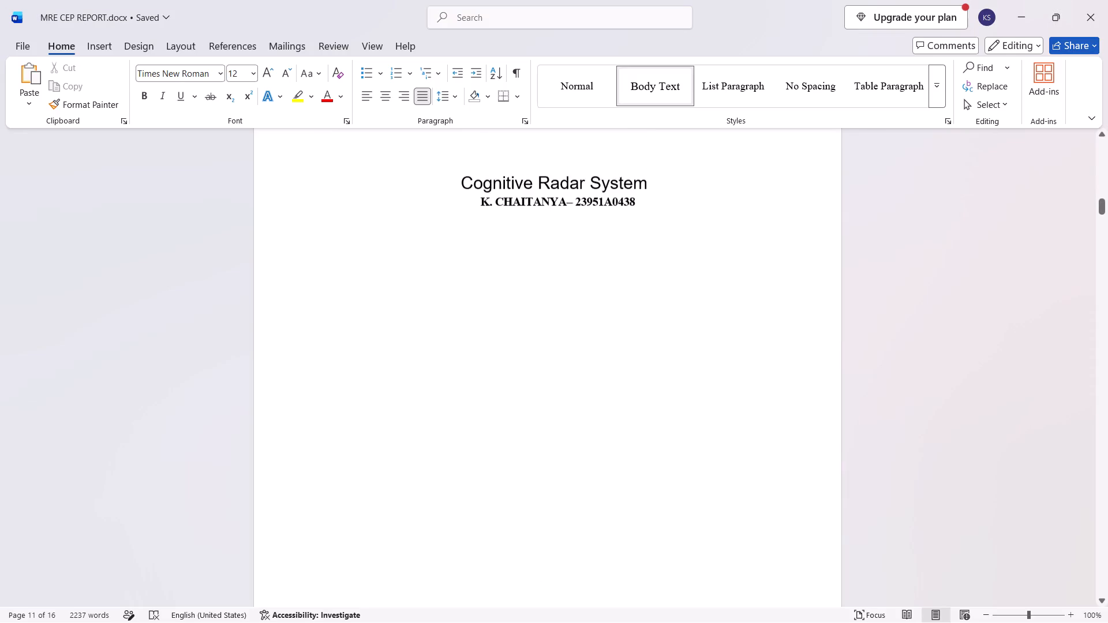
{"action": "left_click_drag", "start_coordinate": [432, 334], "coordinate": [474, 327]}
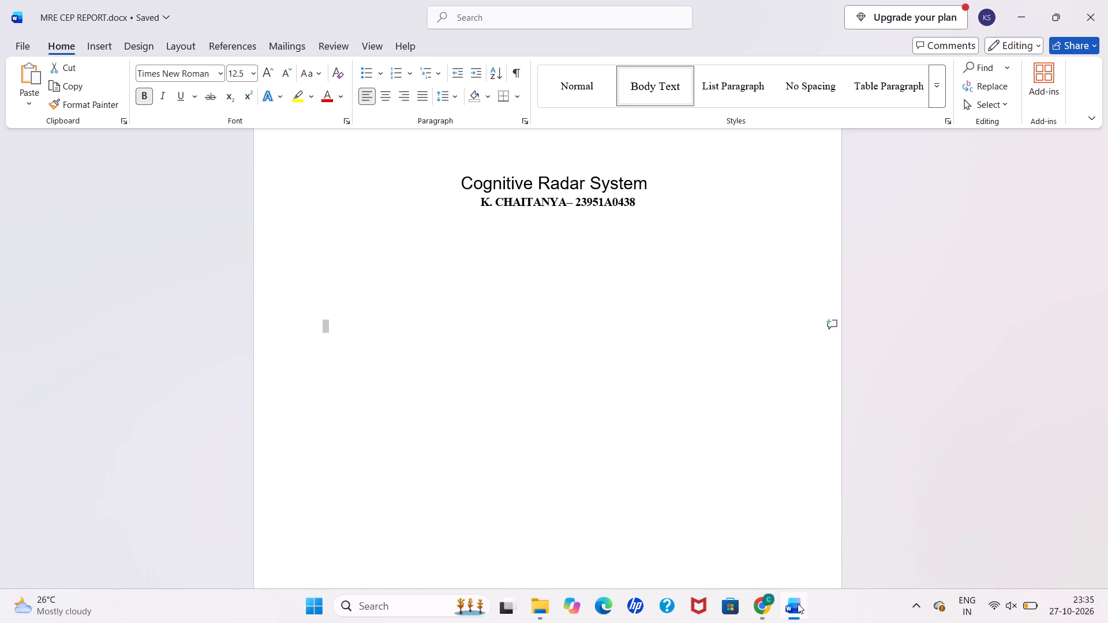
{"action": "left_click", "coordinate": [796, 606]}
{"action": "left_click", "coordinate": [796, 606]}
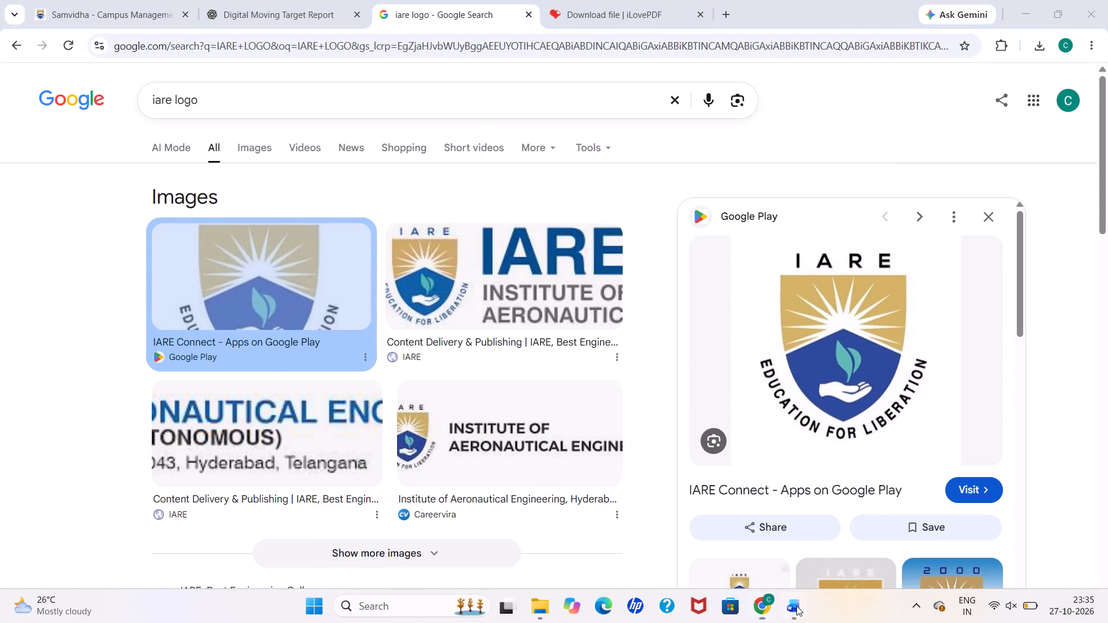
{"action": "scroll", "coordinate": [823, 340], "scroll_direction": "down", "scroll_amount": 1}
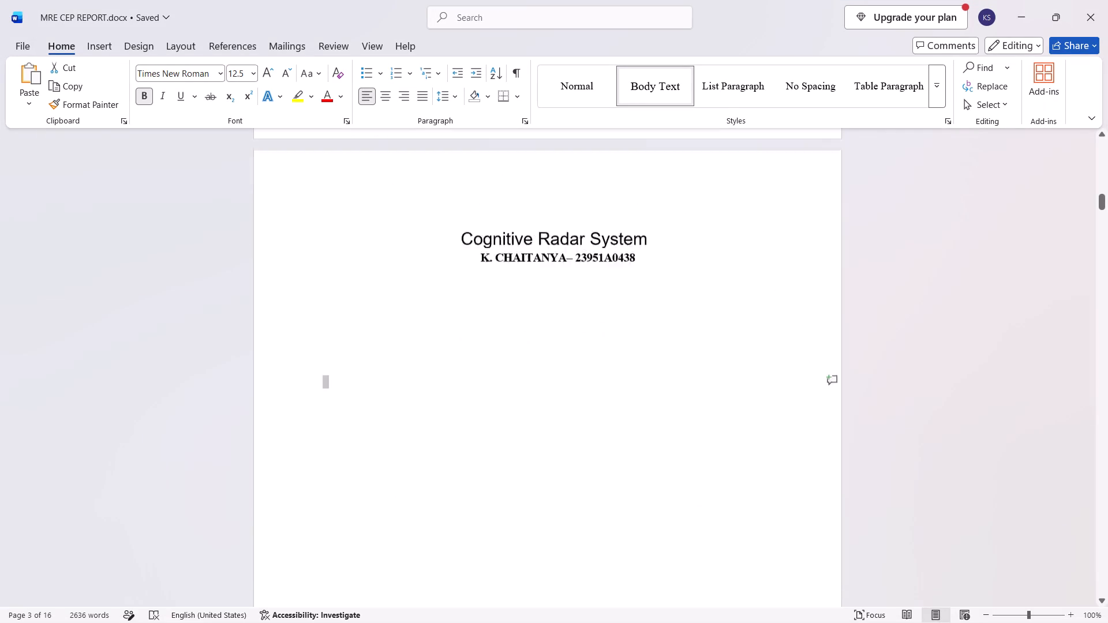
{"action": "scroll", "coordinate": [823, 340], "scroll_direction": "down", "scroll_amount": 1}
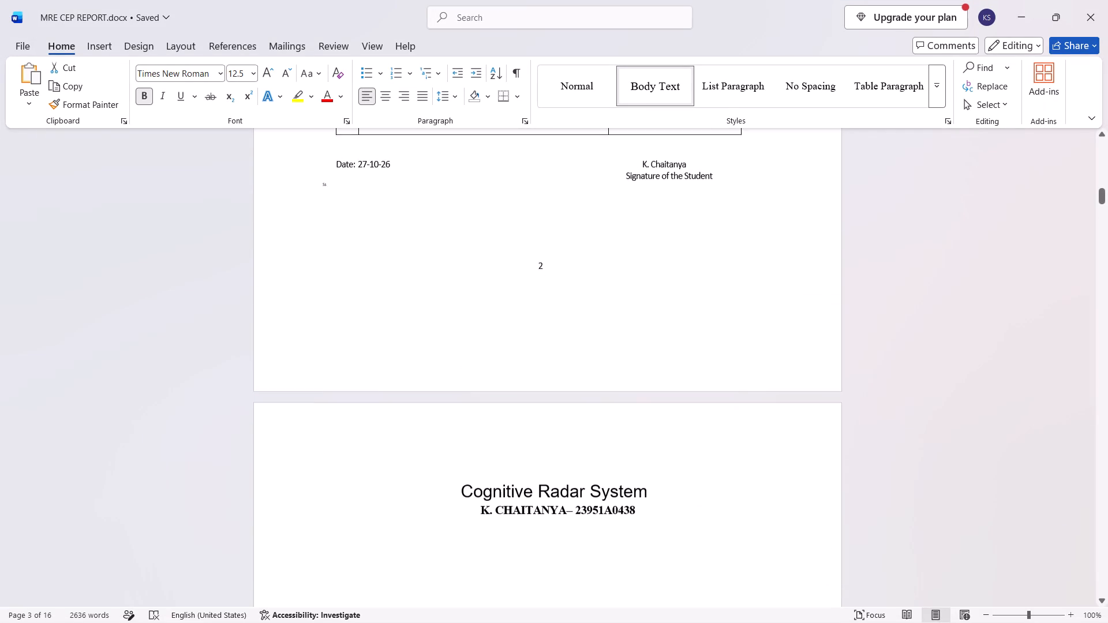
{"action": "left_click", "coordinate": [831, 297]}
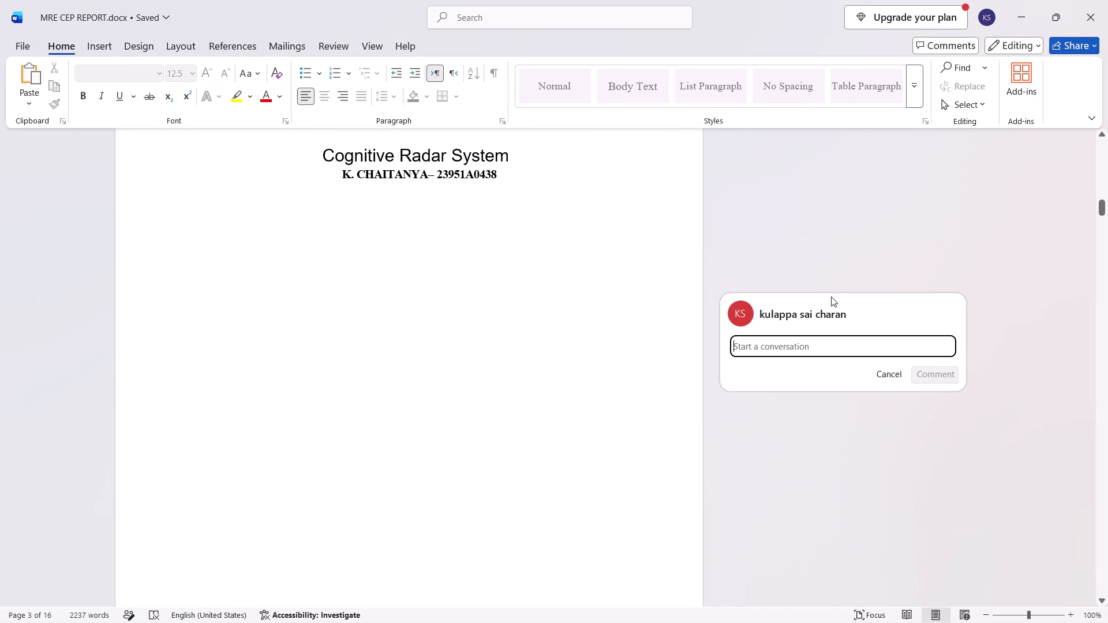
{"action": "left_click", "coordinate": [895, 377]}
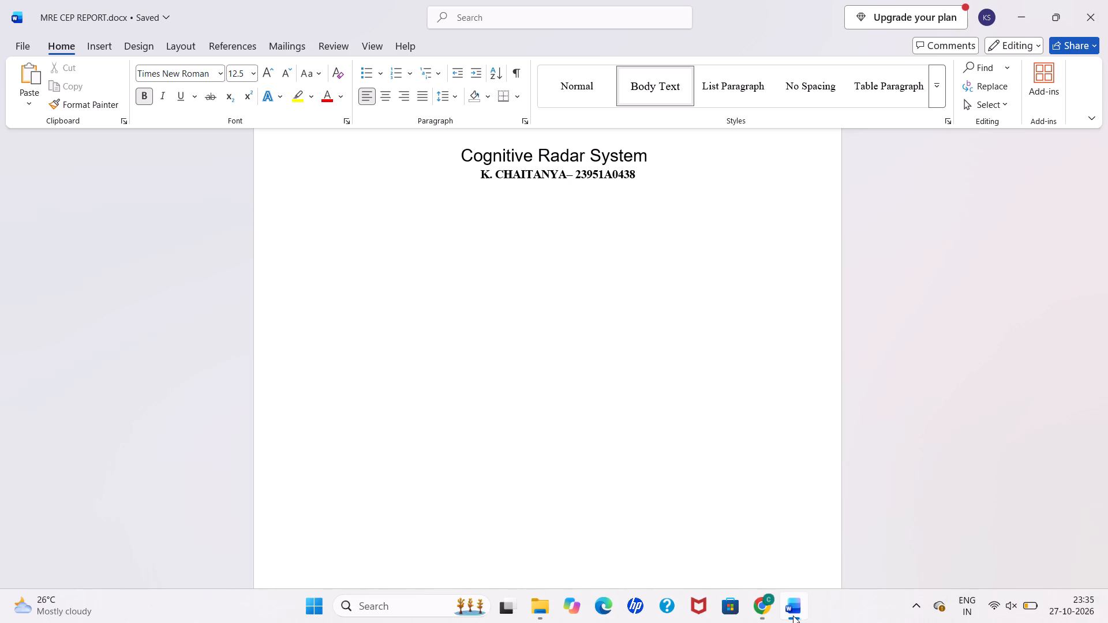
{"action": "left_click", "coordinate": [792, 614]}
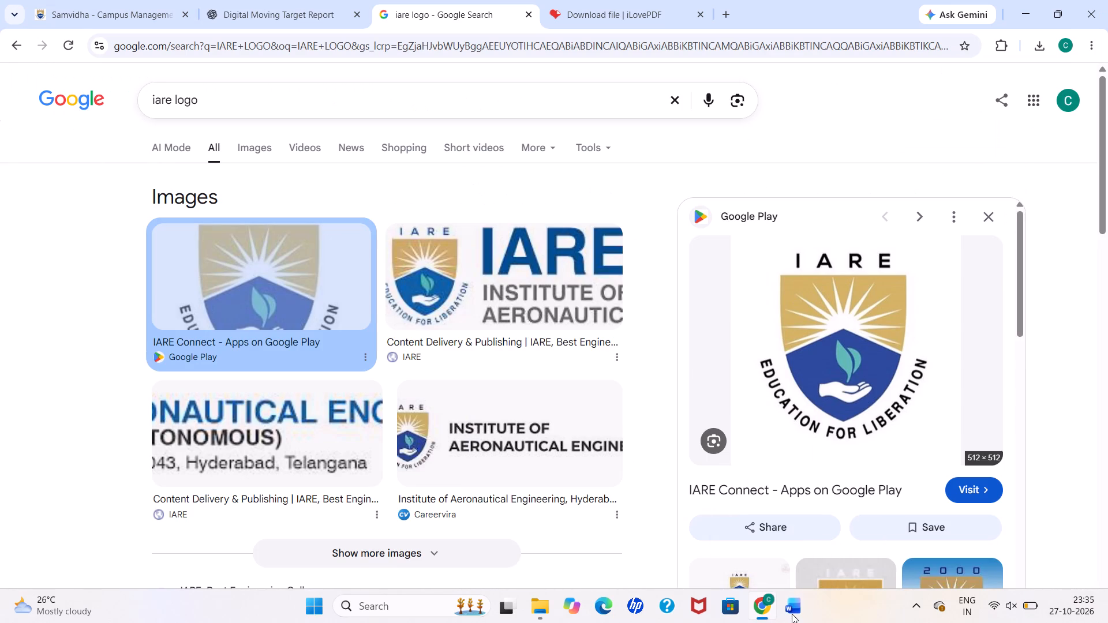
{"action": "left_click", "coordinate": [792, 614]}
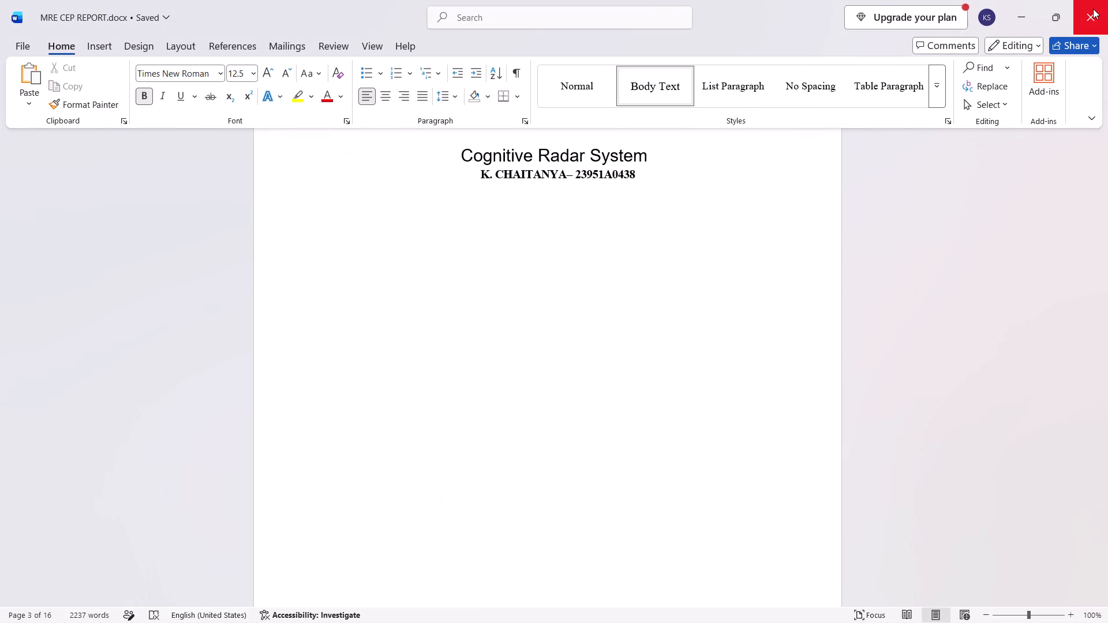
Close the MRE CEP REPORT document.
{"action": "left_click", "coordinate": [1090, 11]}
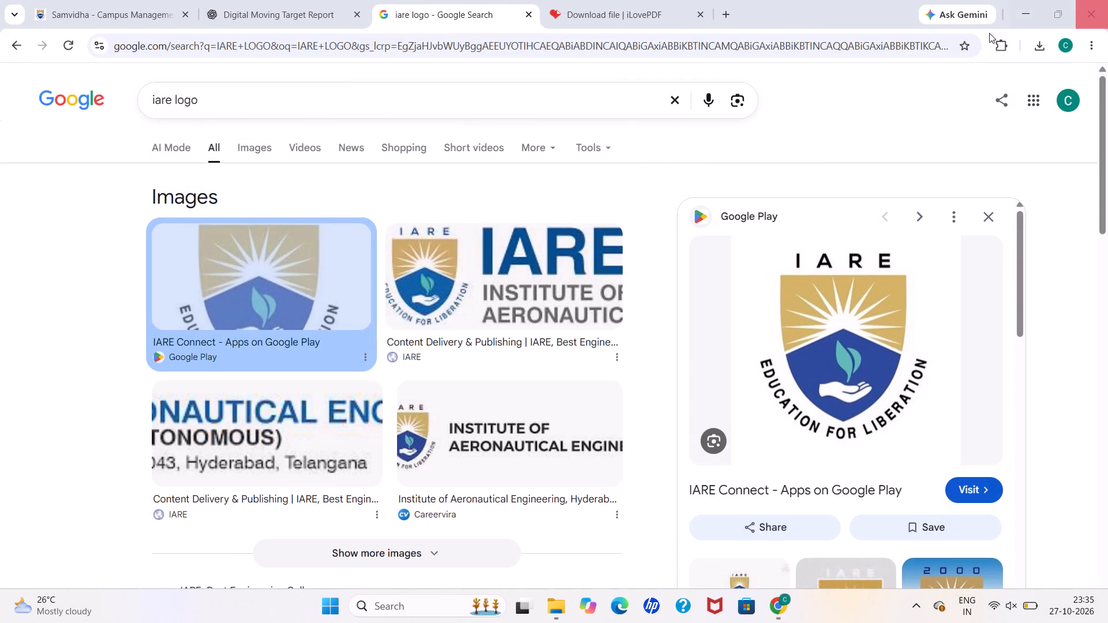
In Chrome, return to iLovePDF's Word to PDF converter and choose micro(38).docx from the Downloads folder under Desktop for conversion.
{"action": "left_click", "coordinate": [643, 6]}
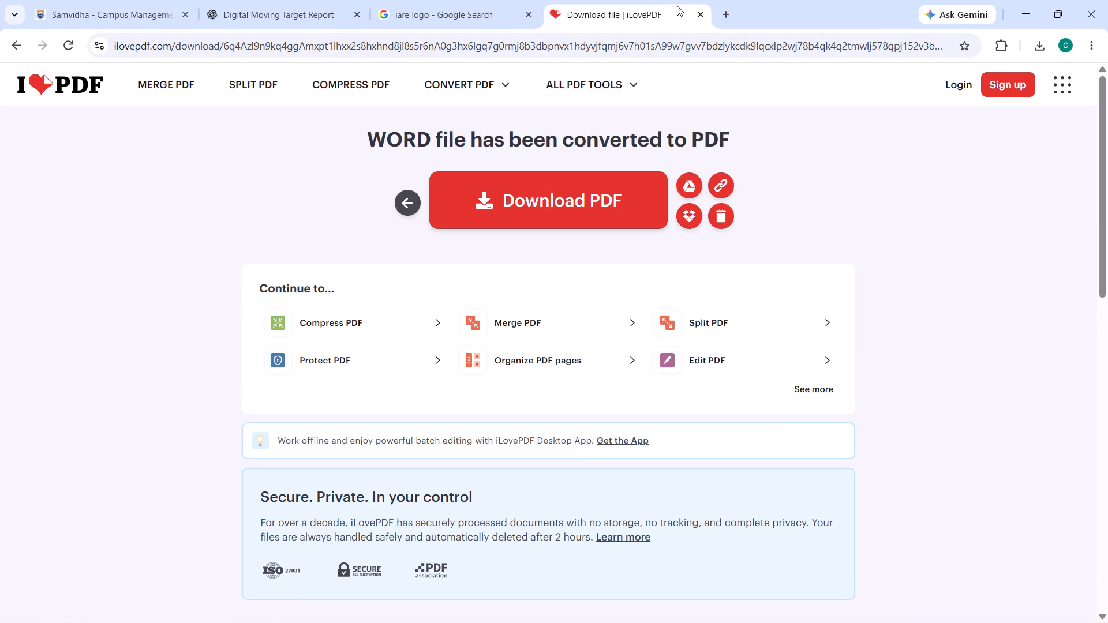
{"action": "left_click", "coordinate": [17, 44]}
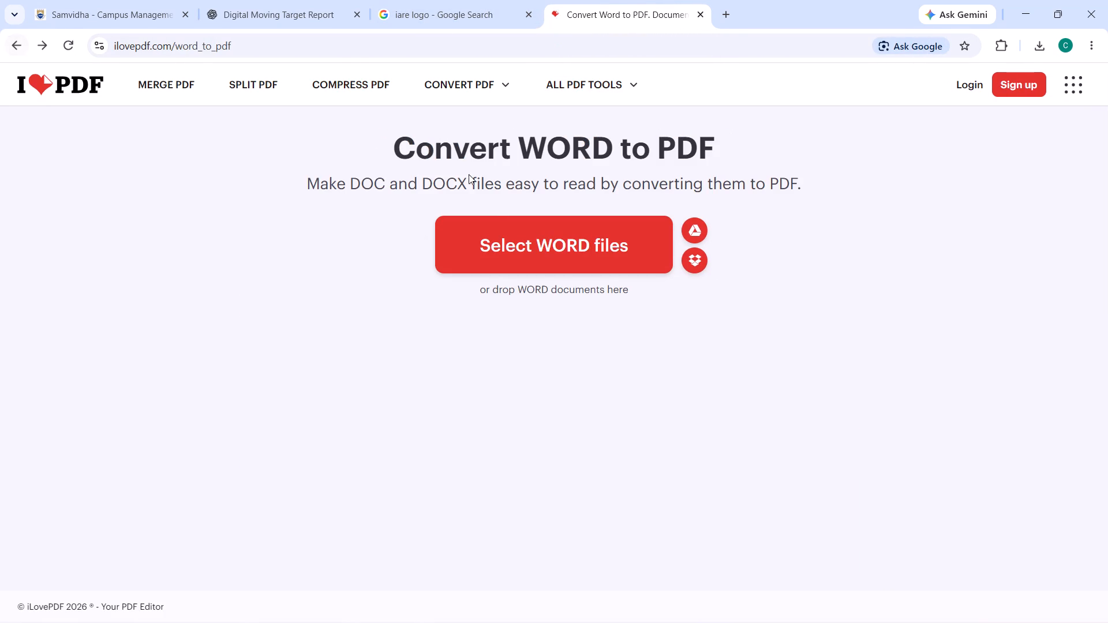
{"action": "left_click", "coordinate": [486, 239]}
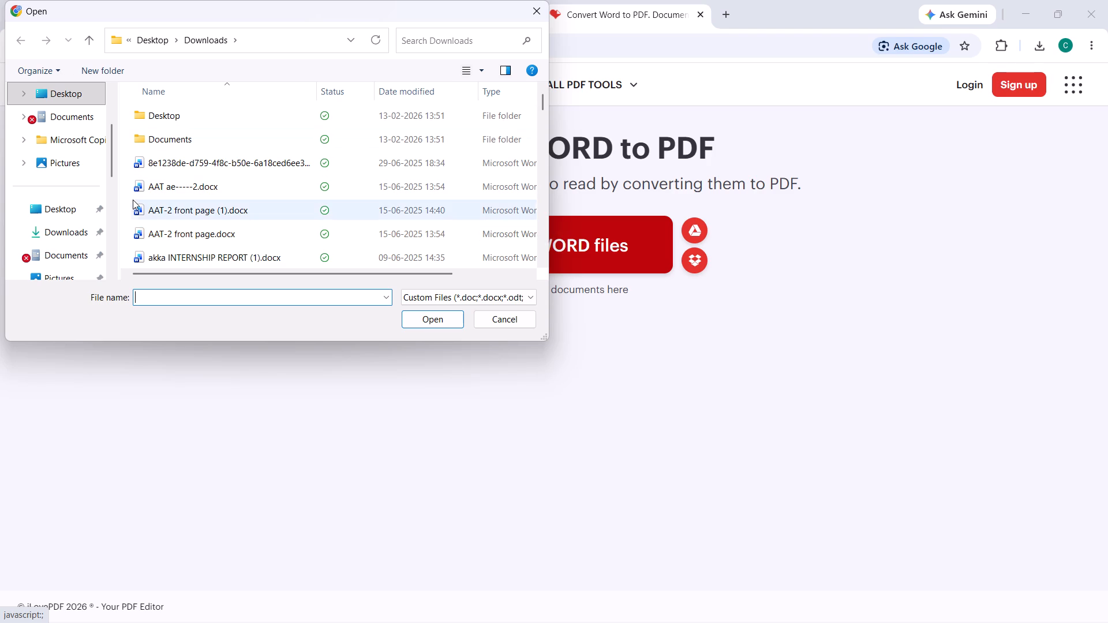
{"action": "scroll", "coordinate": [80, 171], "scroll_direction": "down", "scroll_amount": 1}
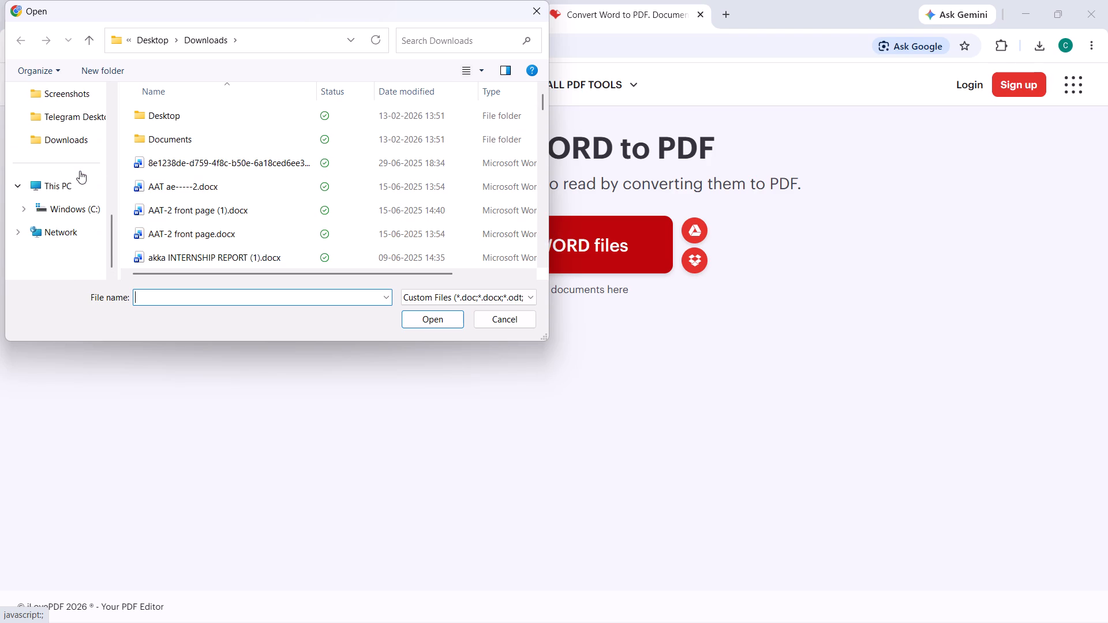
{"action": "scroll", "coordinate": [80, 171], "scroll_direction": "down", "scroll_amount": 1}
{"action": "left_click", "coordinate": [81, 136]}
{"action": "left_click", "coordinate": [223, 302]}
{"action": "type", "text": "MI"}
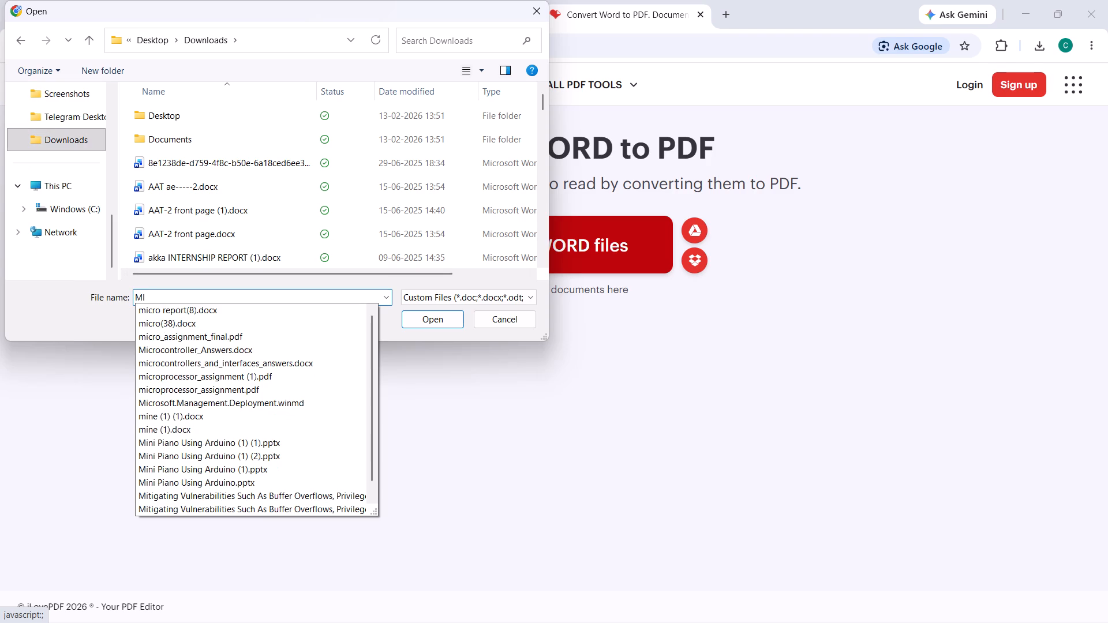
{"action": "left_click", "coordinate": [175, 324]}
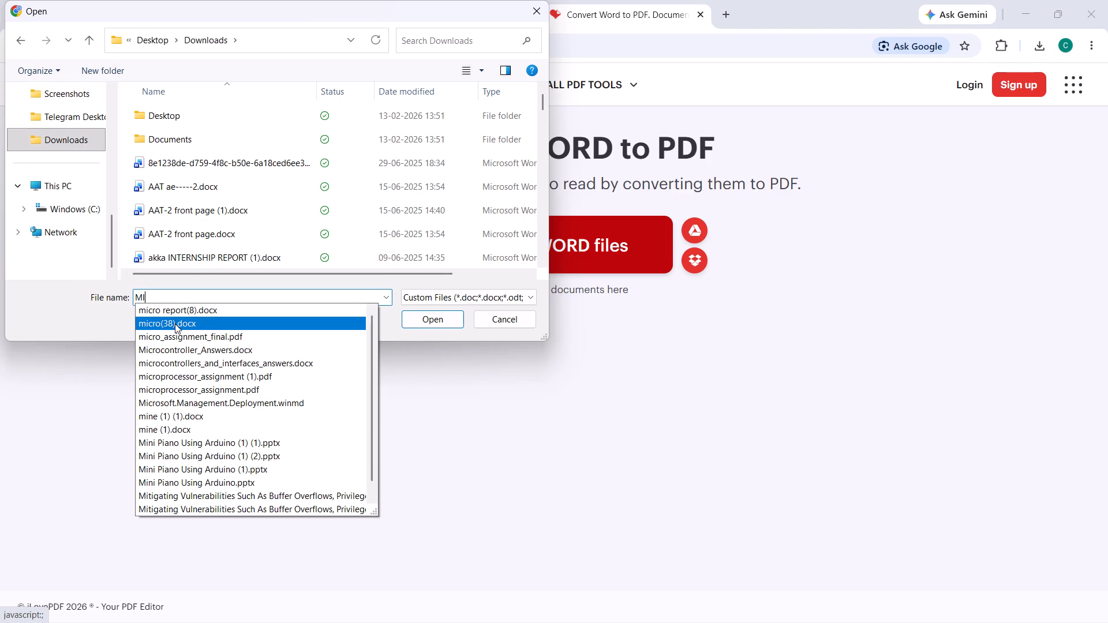
Load micro(38).docx into the Word to PDF converter, convert it to PDF and download the converted file.
{"action": "left_click", "coordinate": [440, 317]}
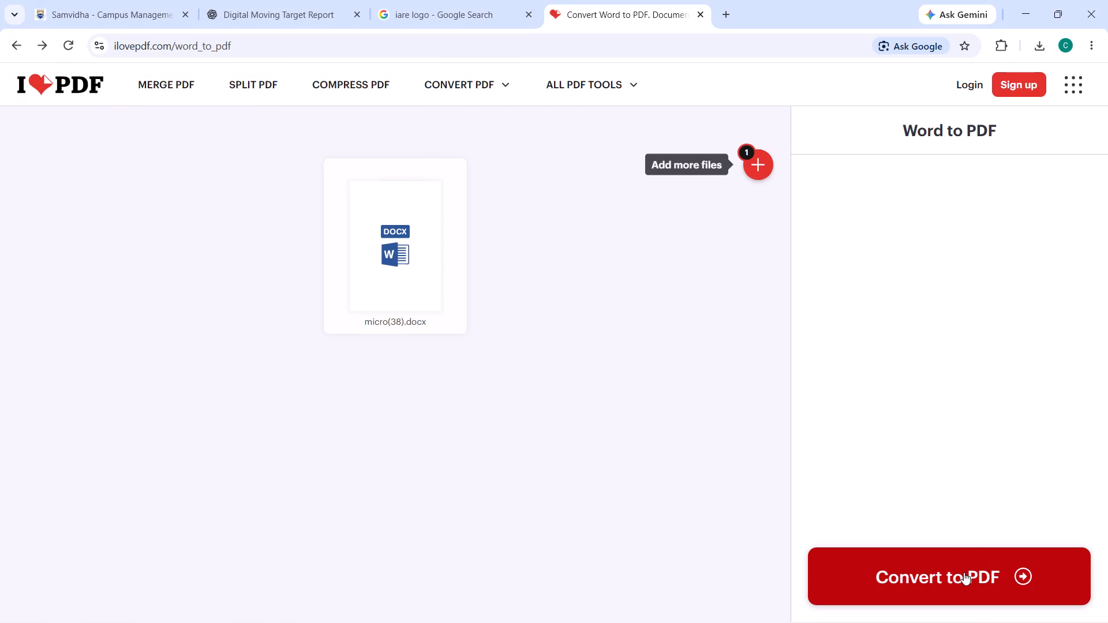
{"action": "left_click", "coordinate": [964, 572]}
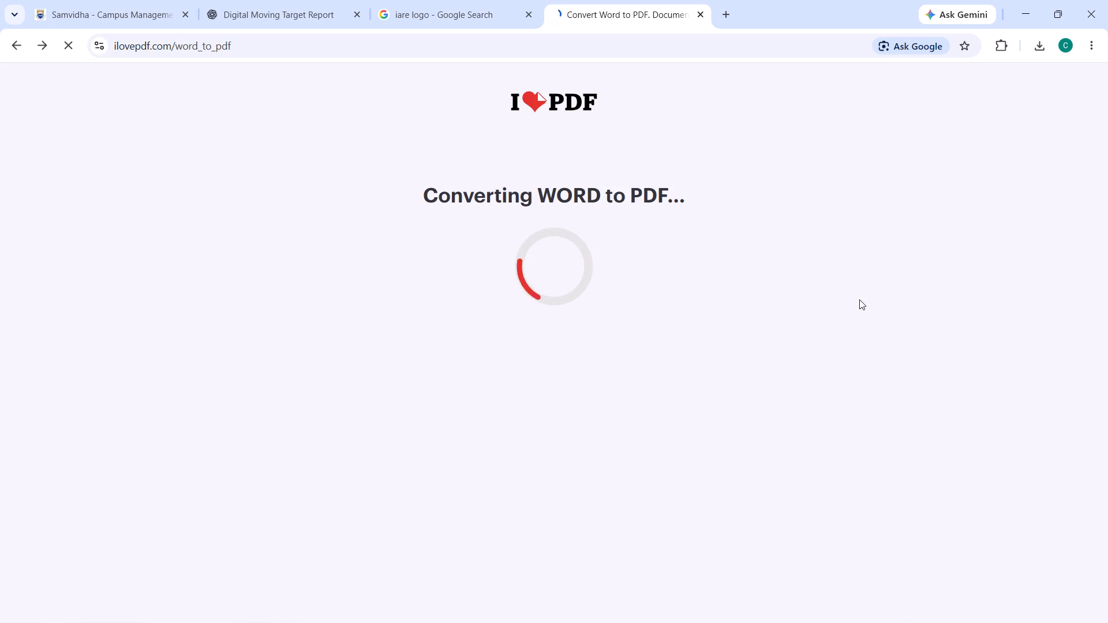
{"action": "left_click", "coordinate": [596, 202]}
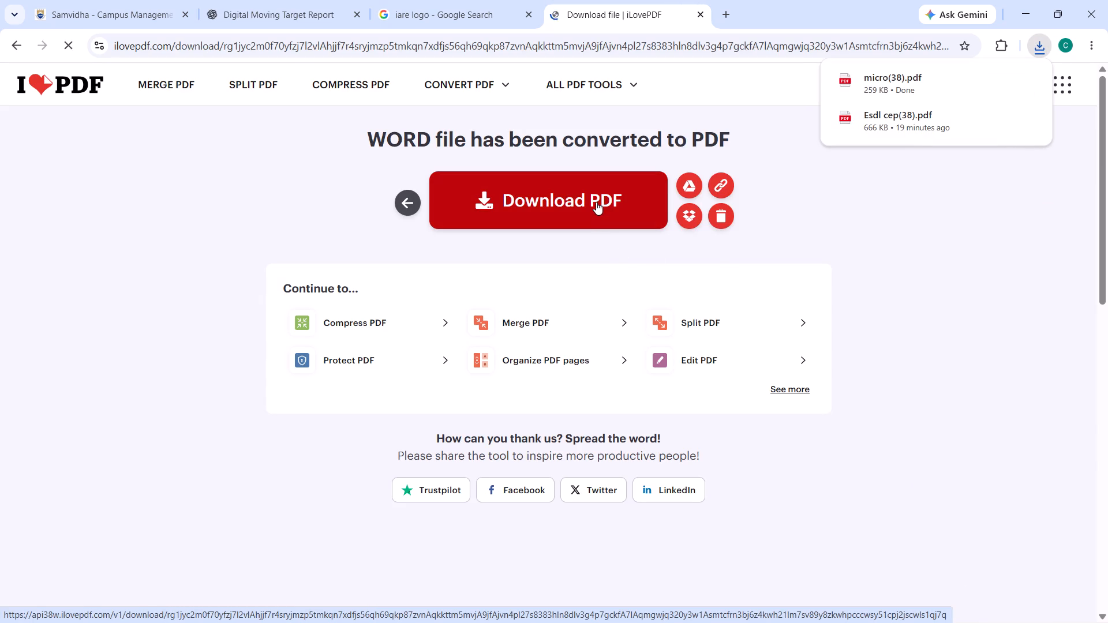
Open the downloaded micro(38).pdf to check its first page, and close it again.
{"action": "left_click", "coordinate": [874, 80]}
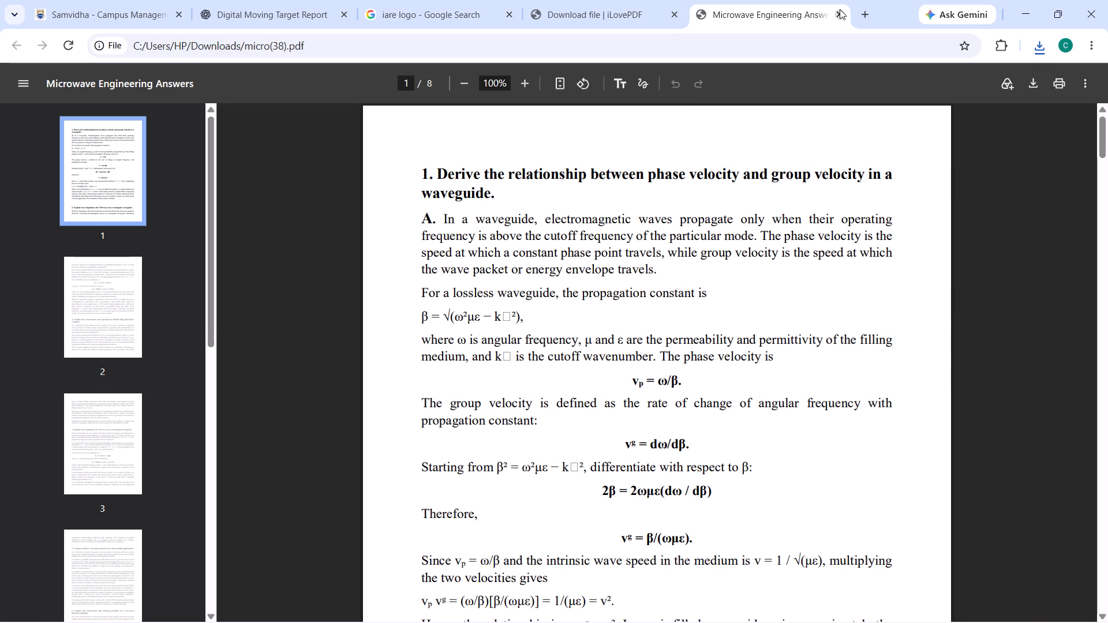
{"action": "left_click", "coordinate": [840, 10]}
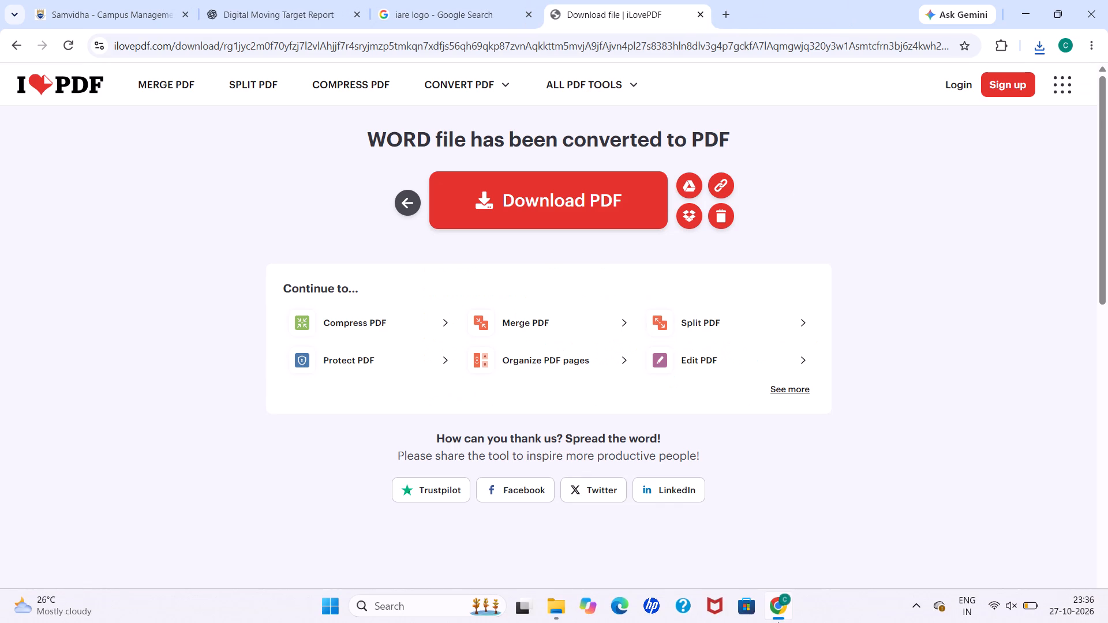
Search Windows for the Telegram app with TEL.
{"action": "left_click", "coordinate": [425, 609]}
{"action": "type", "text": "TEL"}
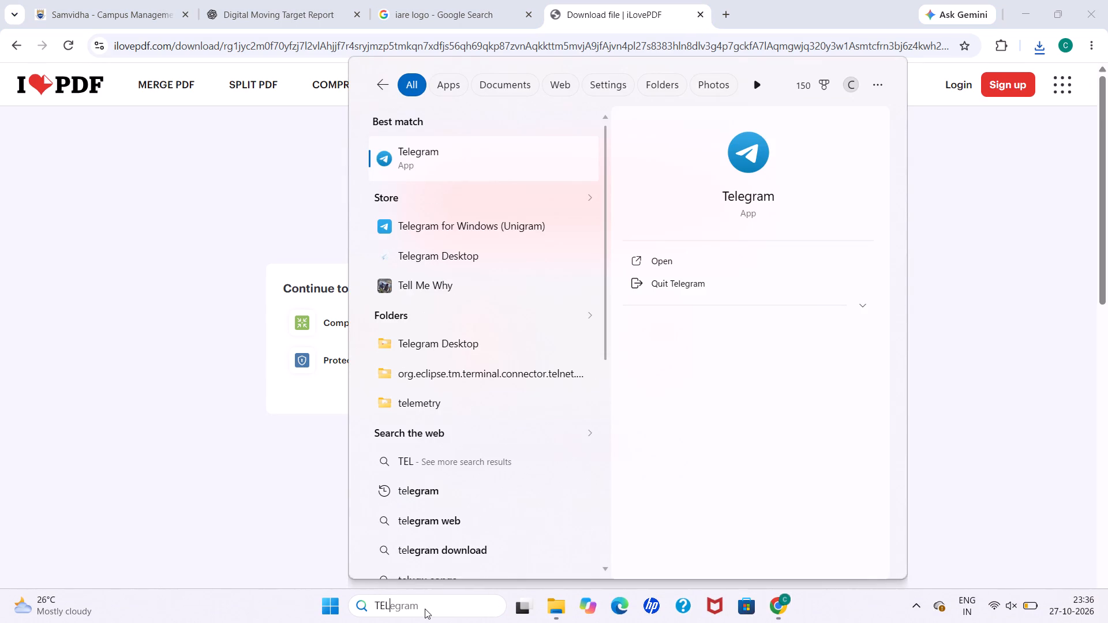